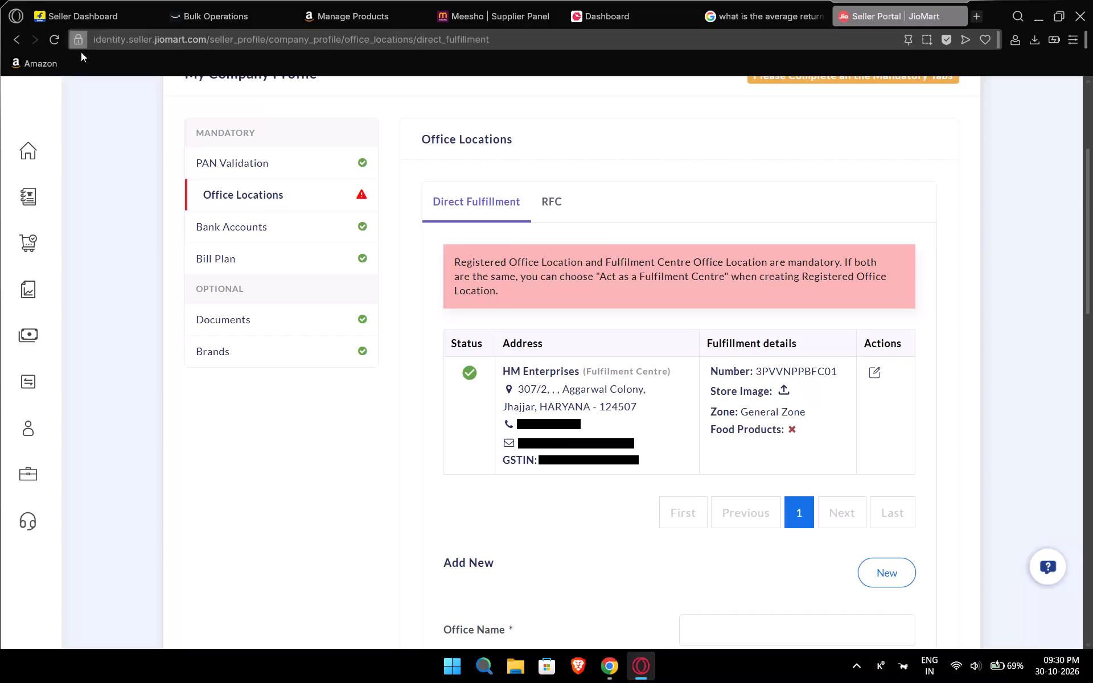
Open the existing HM Enterprises Fulfilment Centre office location for editing.
scroll(698, 499, down, 2)
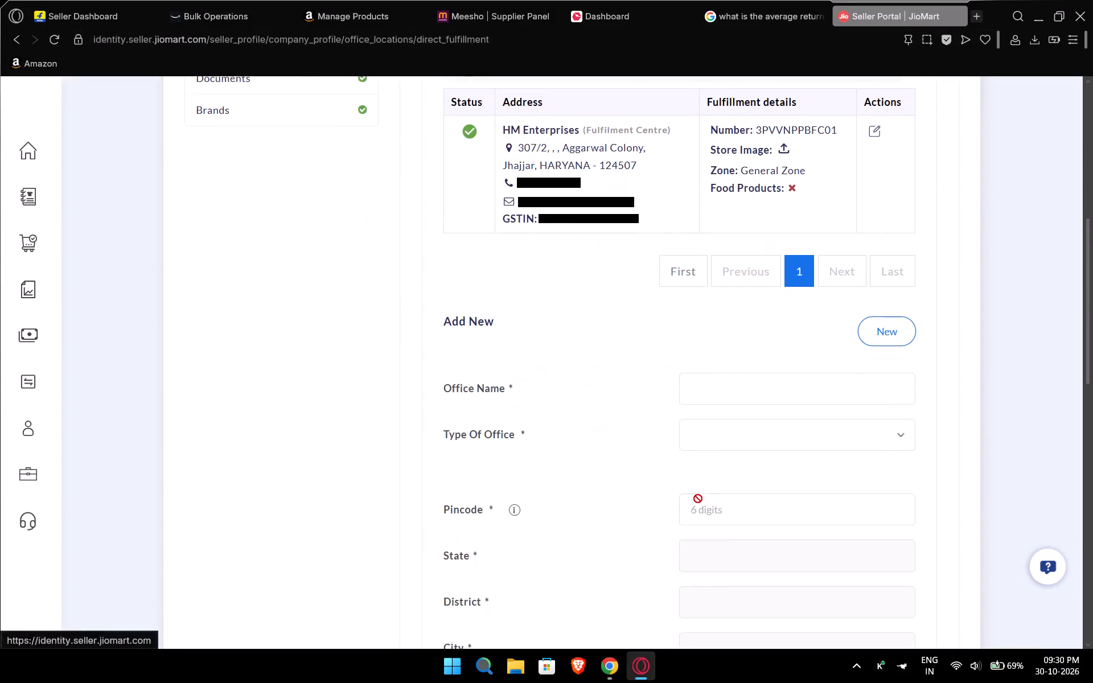
scroll(698, 499, down, 3)
scroll(685, 374, up, 2)
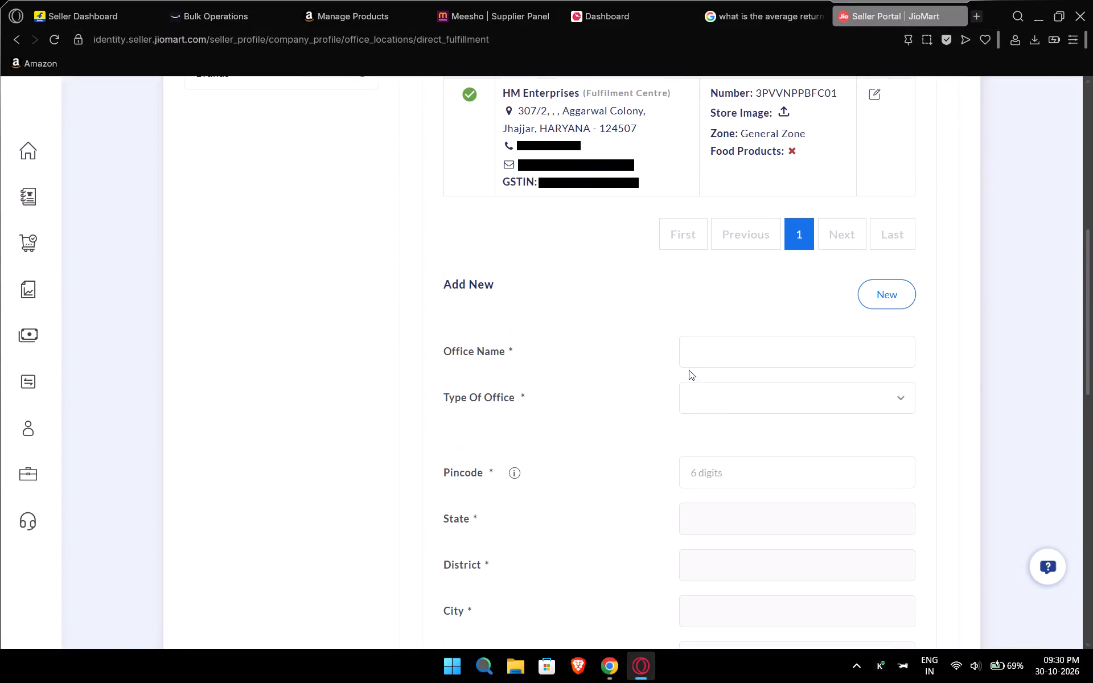
click(699, 365)
click(615, 382)
scroll(615, 382, up, 2)
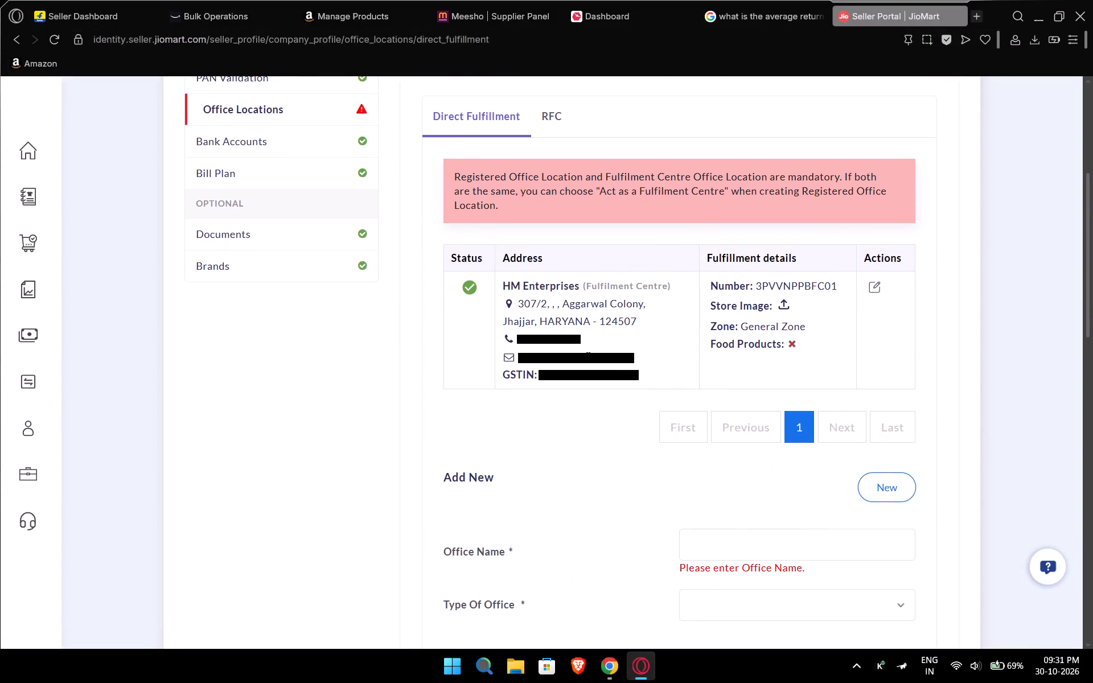
scroll(587, 356, up, 1)
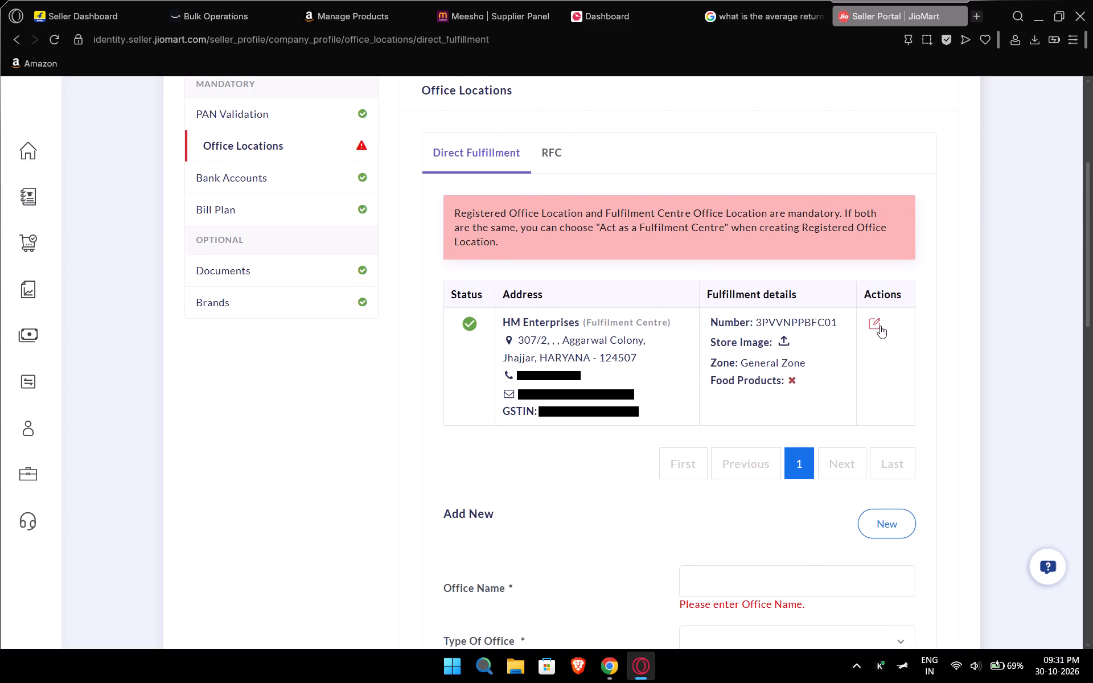
click(872, 323)
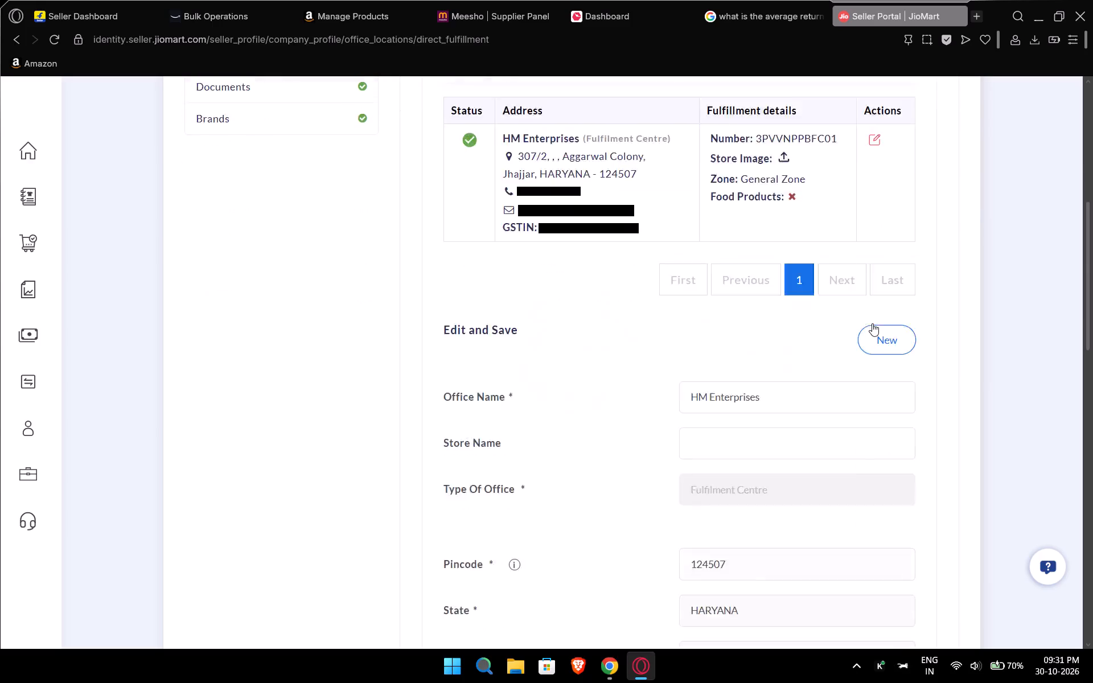
scroll(655, 378, up, 4)
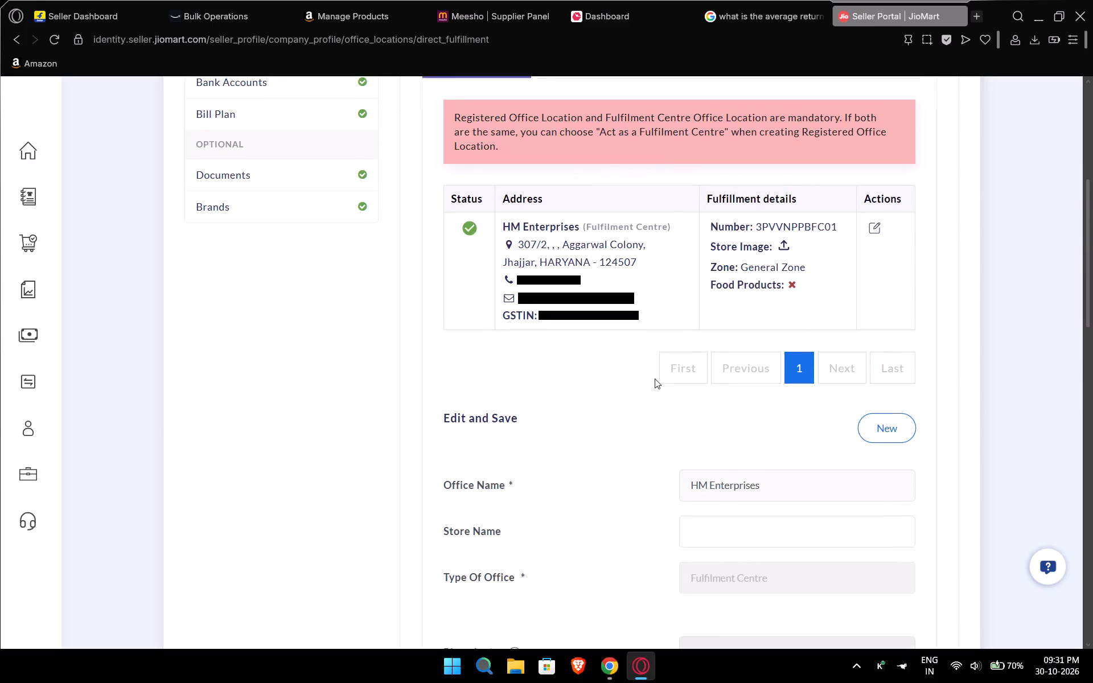
scroll(655, 378, up, 1)
click(875, 224)
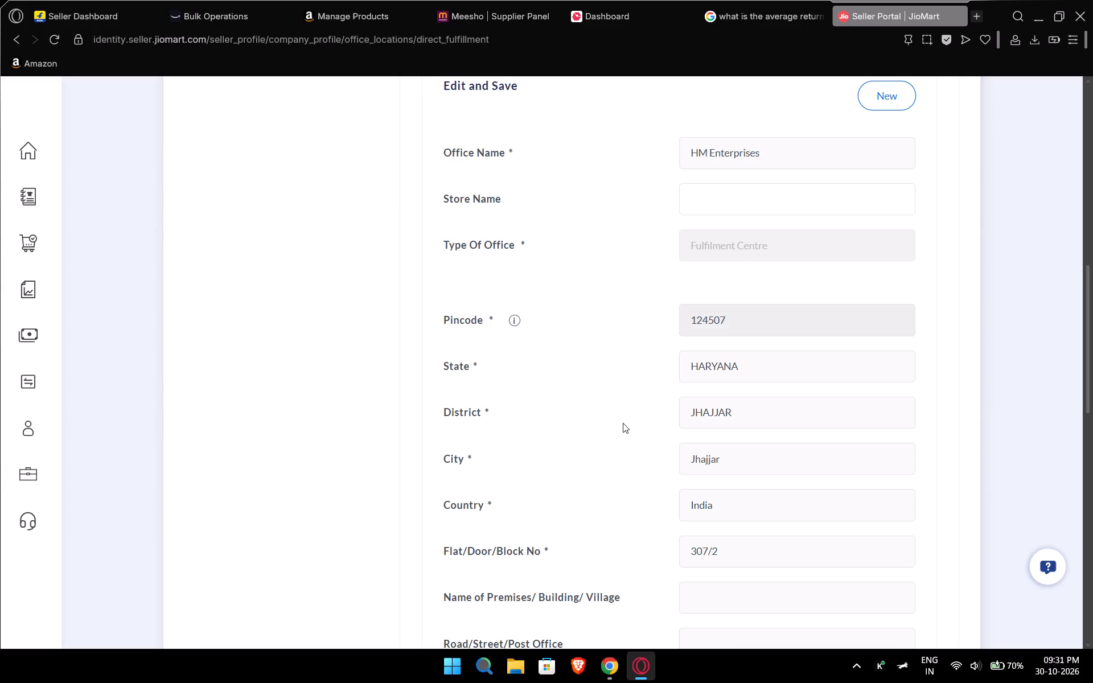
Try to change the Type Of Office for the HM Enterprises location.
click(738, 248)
View the details page of the General Zone assigned to the office and close it again.
scroll(610, 404, down, 8)
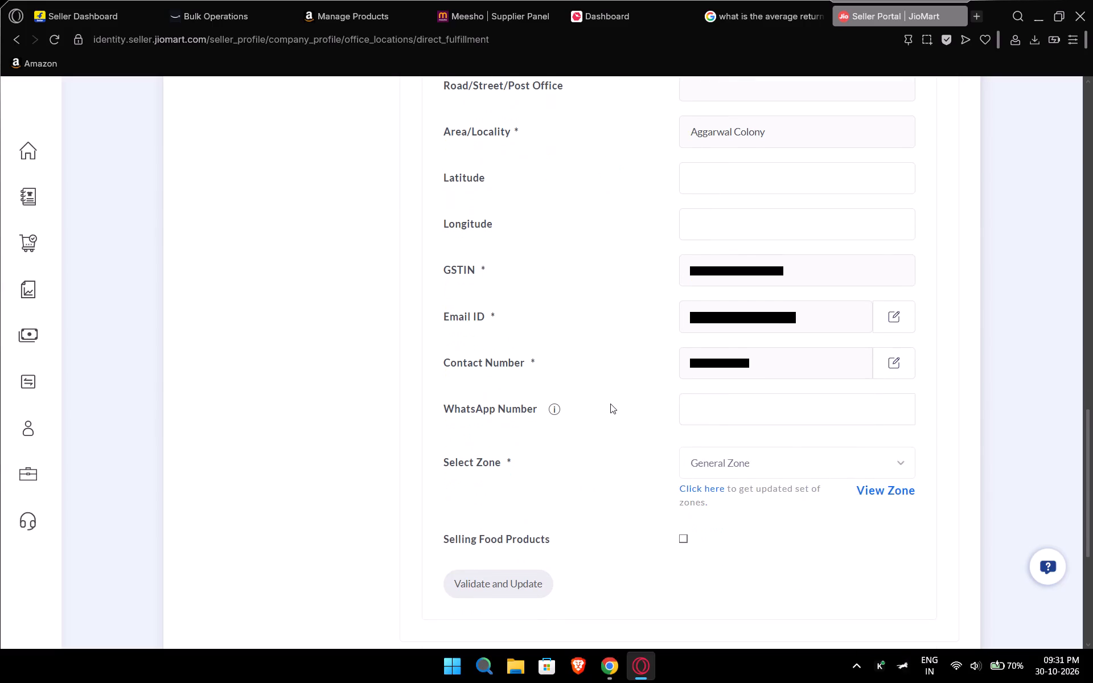
scroll(610, 404, down, 1)
click(743, 415)
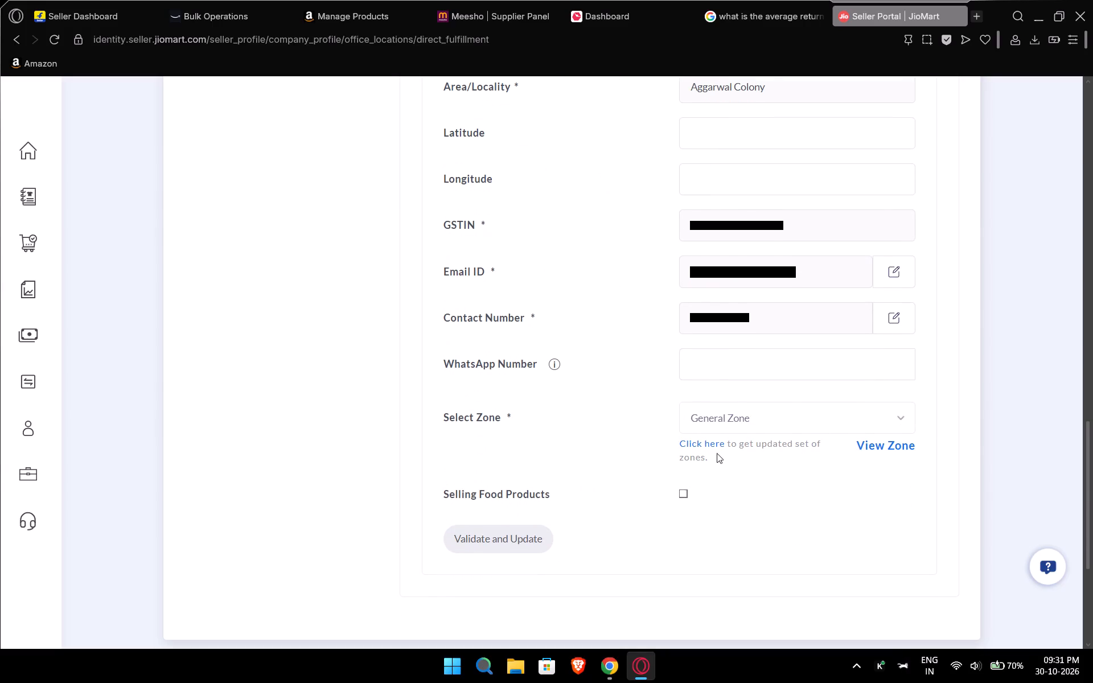
click(739, 422)
click(874, 442)
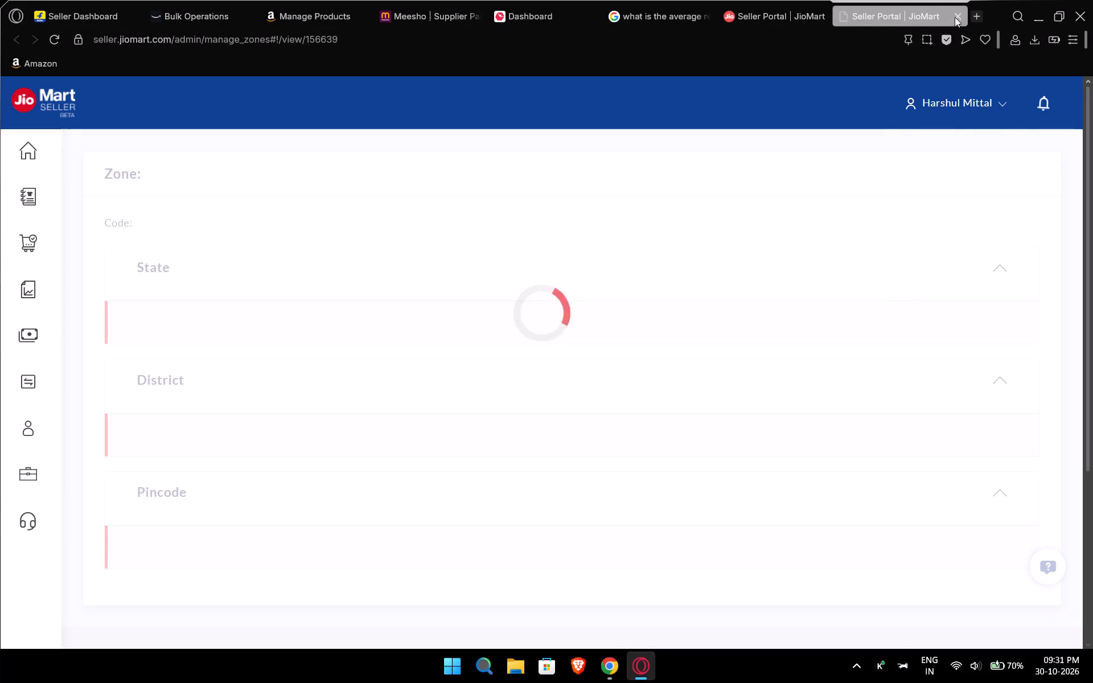
click(956, 17)
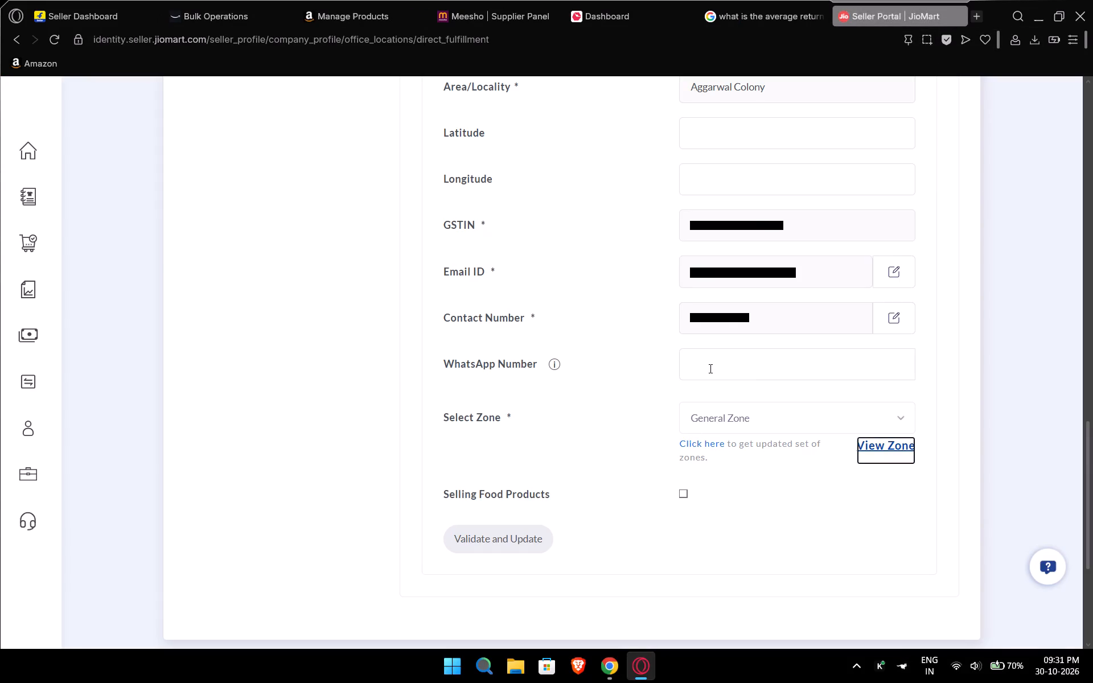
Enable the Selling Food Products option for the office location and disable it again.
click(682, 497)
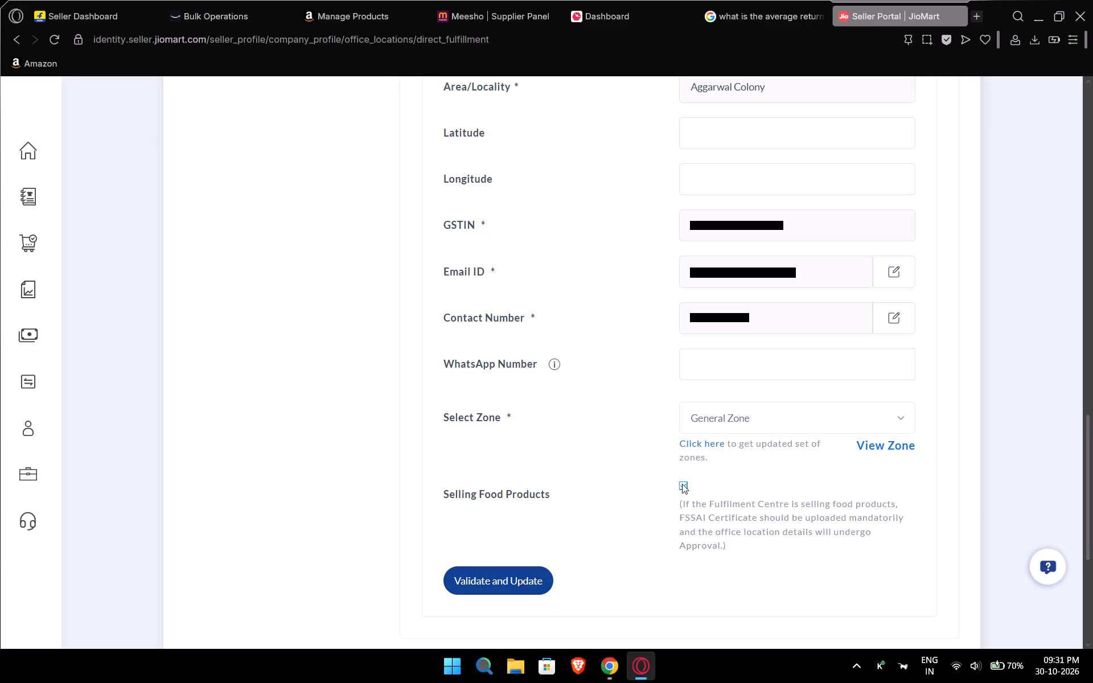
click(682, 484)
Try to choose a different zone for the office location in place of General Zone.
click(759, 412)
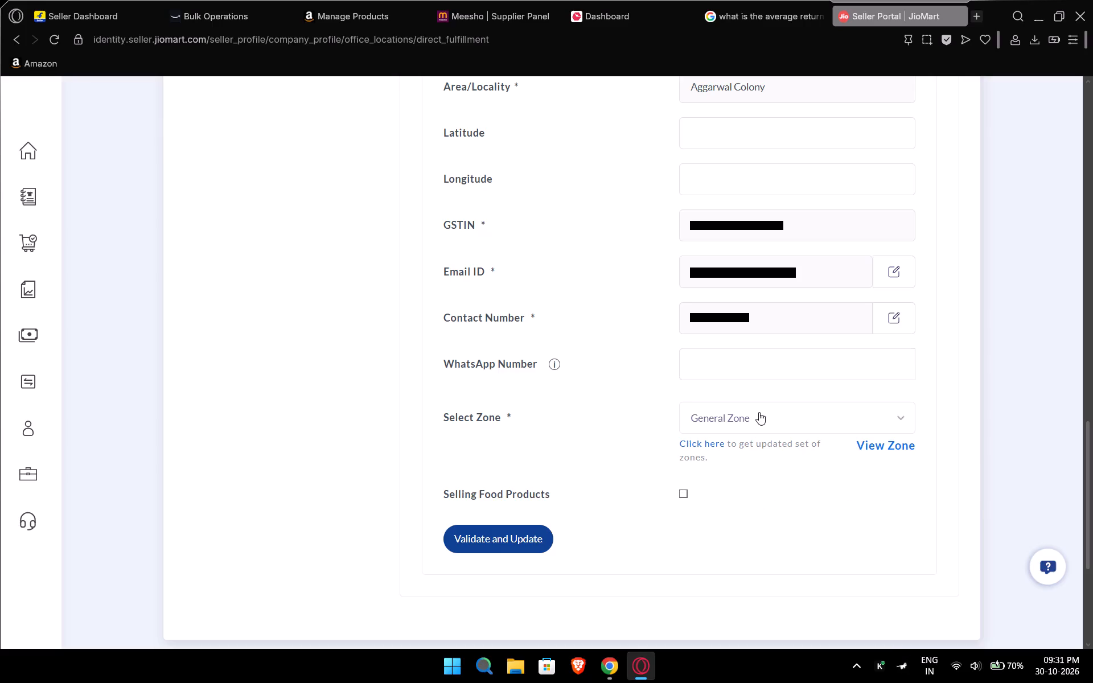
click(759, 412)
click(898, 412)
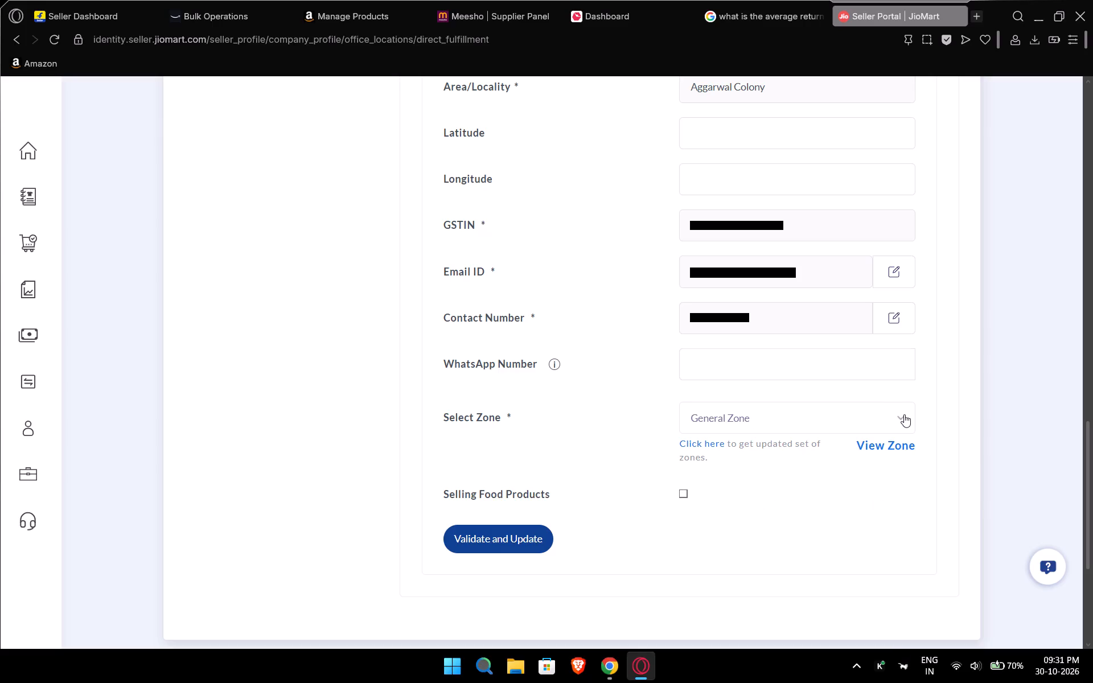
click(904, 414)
Review the HM Enterprises office form from the office name to the zone setting, checking which details are editable.
scroll(594, 441, up, 2)
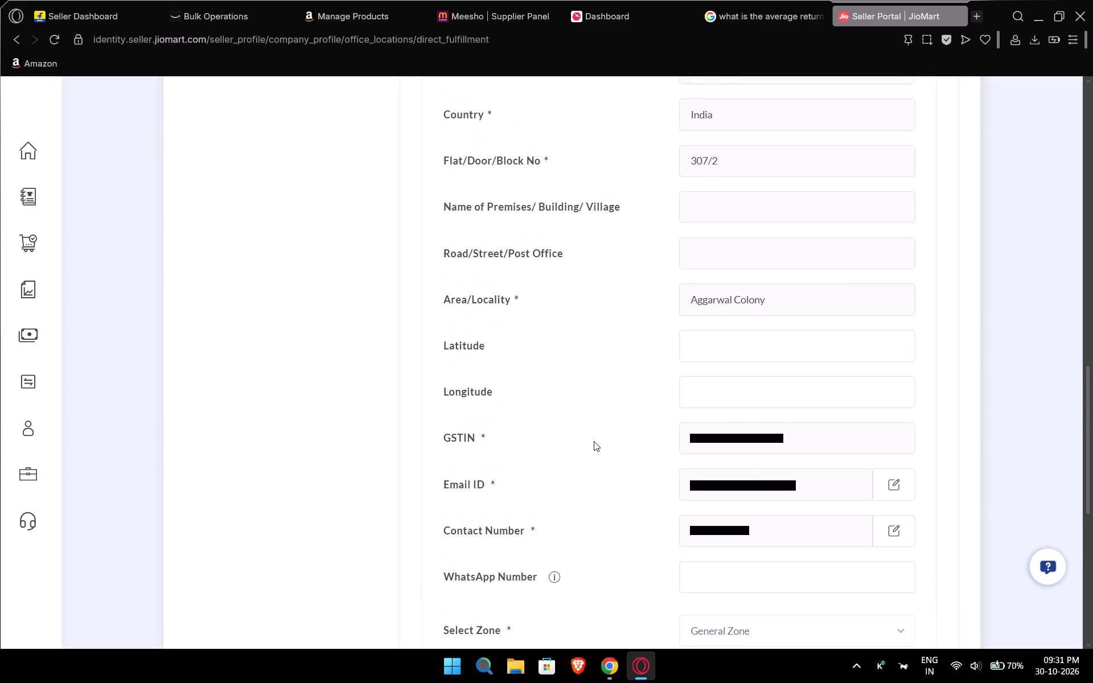
scroll(594, 441, up, 1)
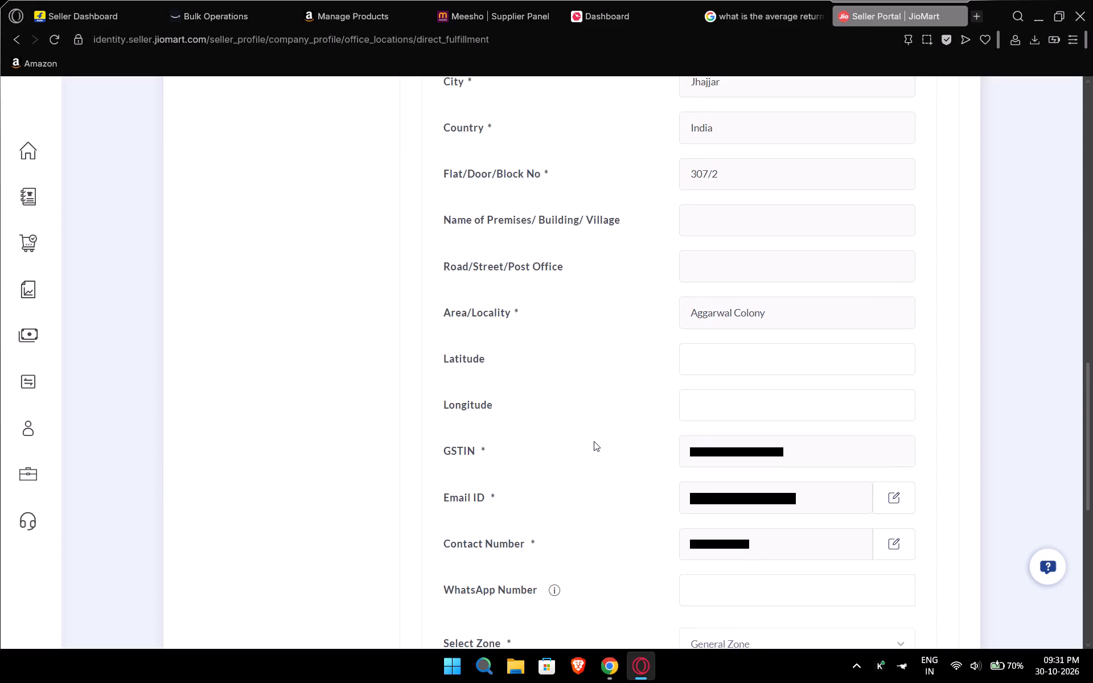
scroll(594, 441, up, 3)
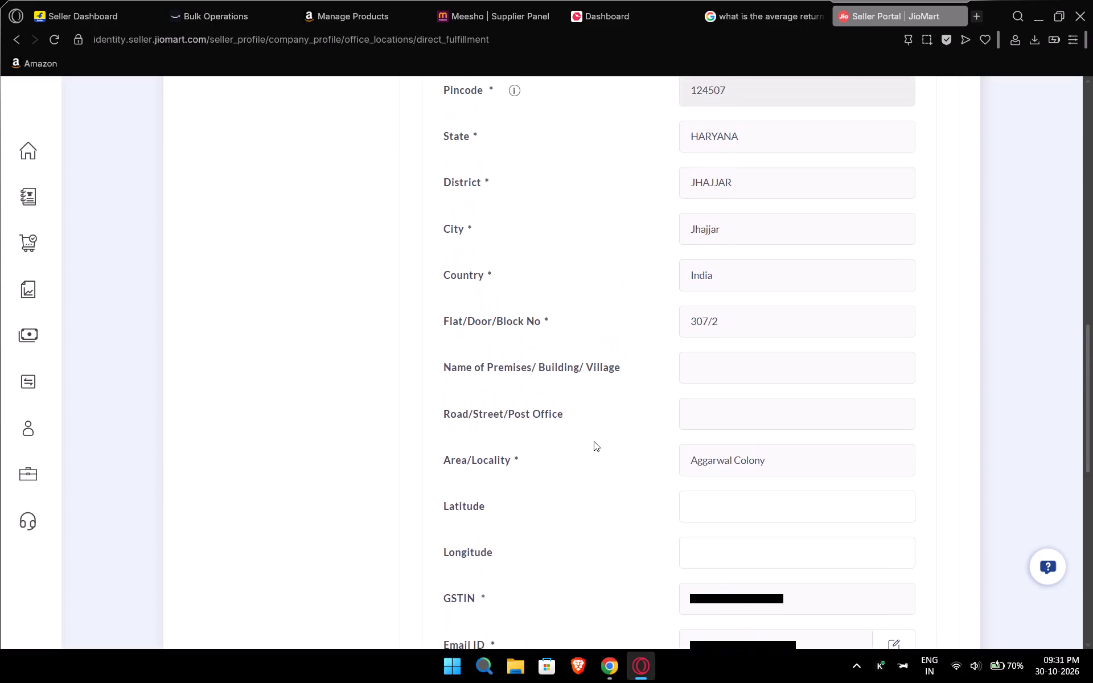
scroll(594, 441, up, 4)
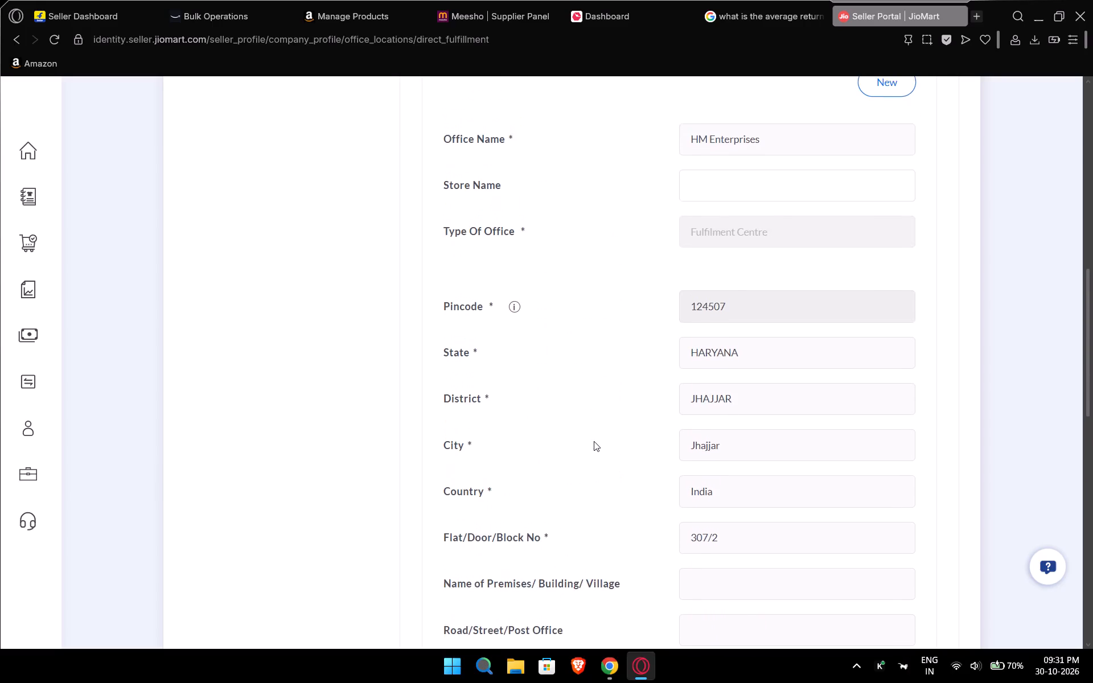
scroll(594, 441, up, 3)
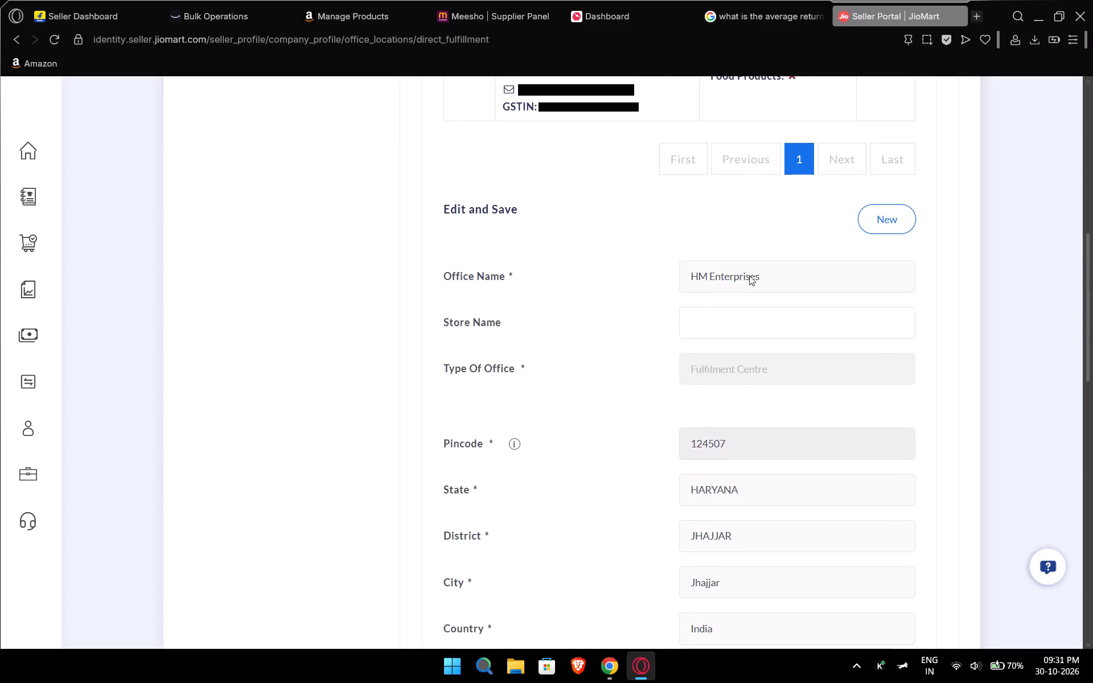
click(755, 271)
click(735, 282)
scroll(735, 282, down, 1)
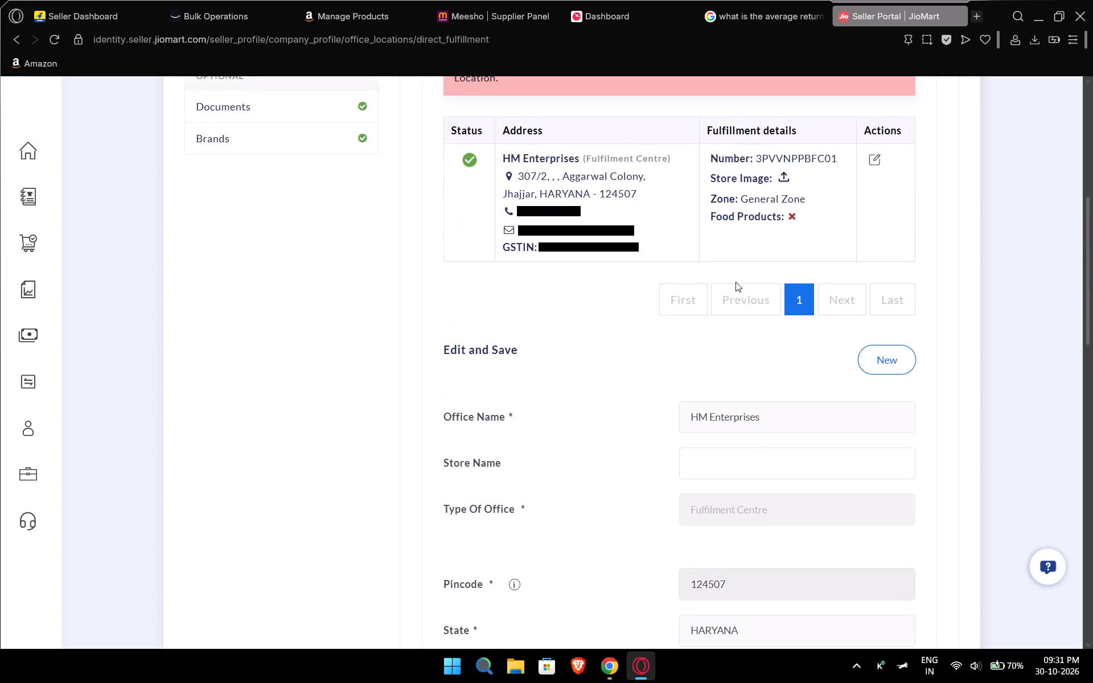
scroll(735, 282, down, 2)
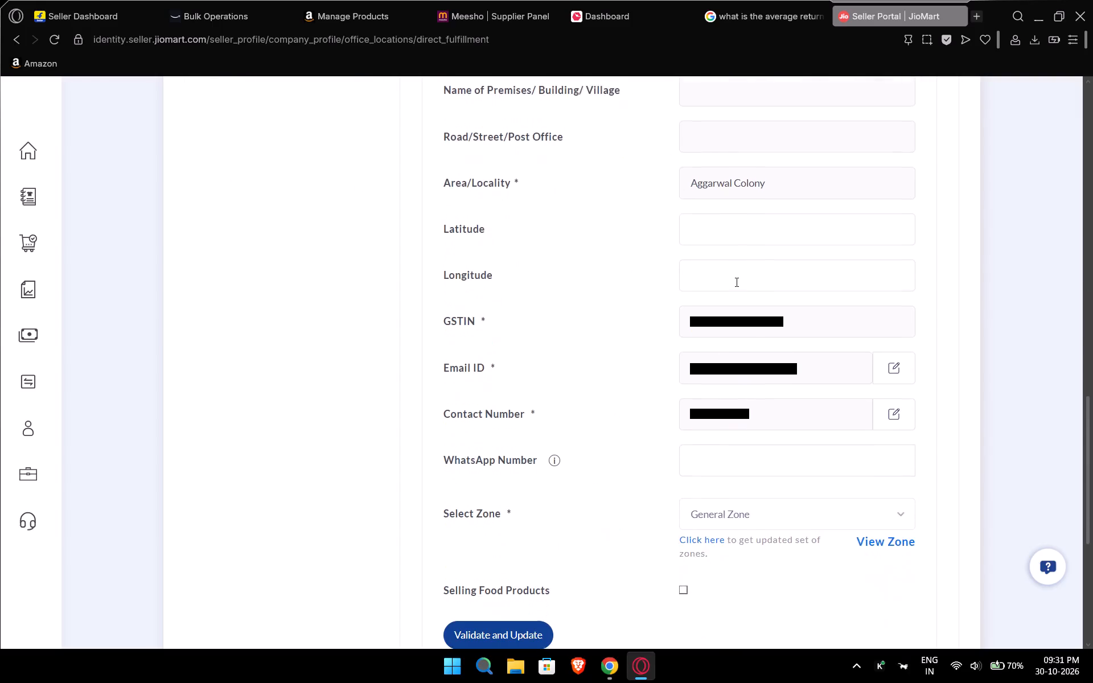
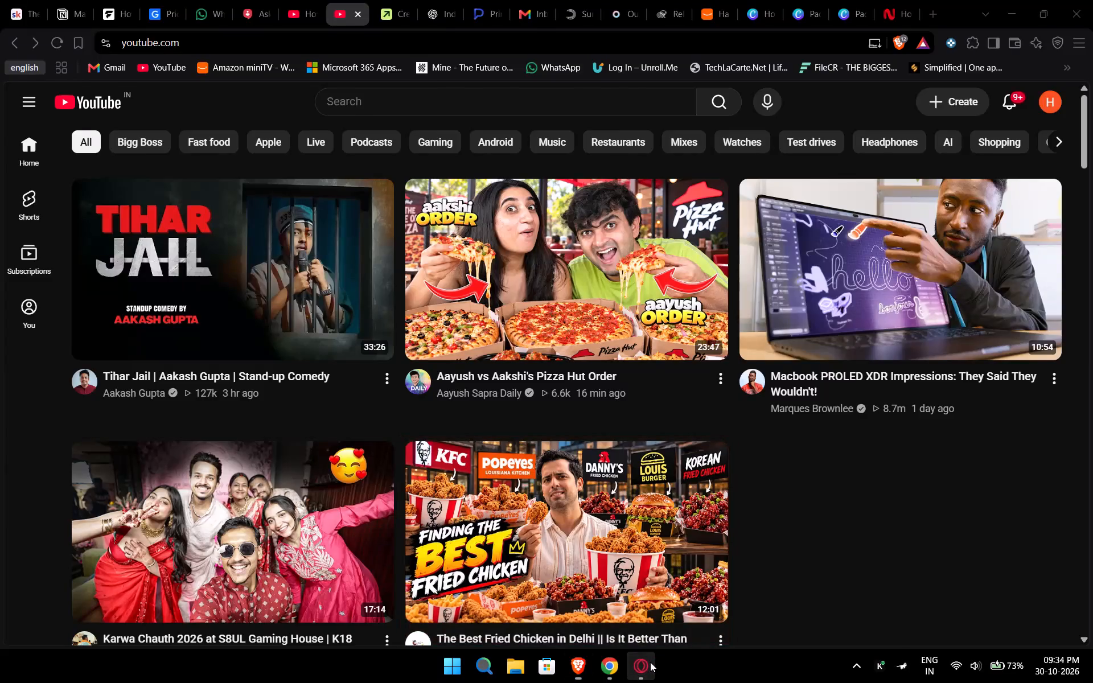
Switch to Amazon Seller Central in Opera GX and open the sent Easy Ship orders in Manage Orders.
click(367, 0)
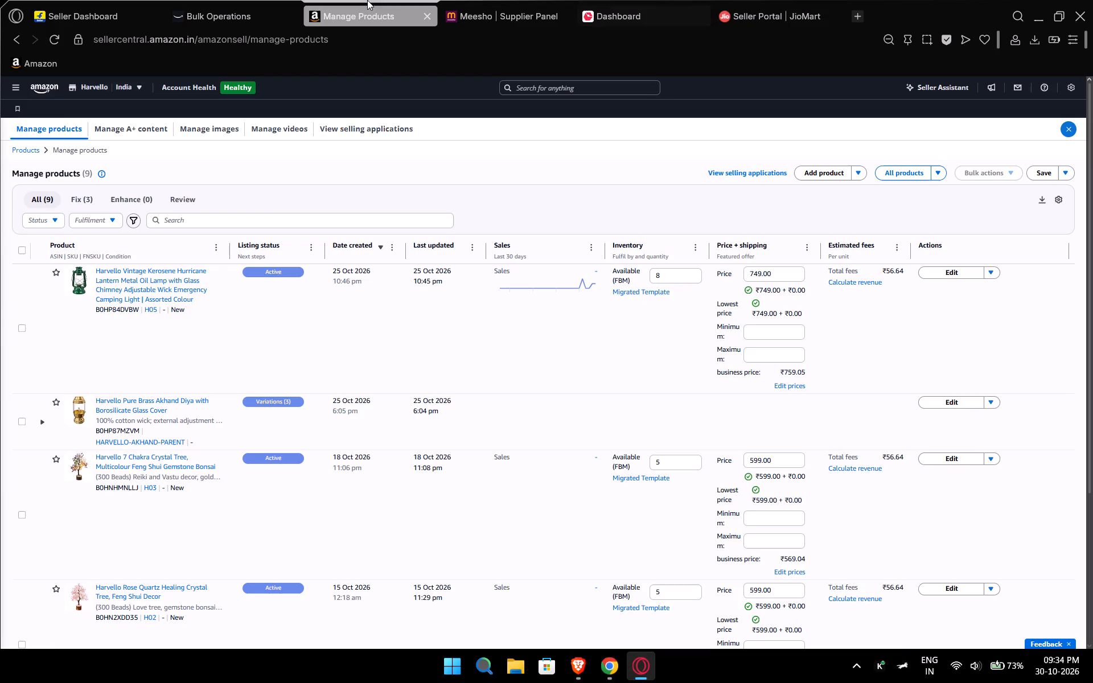
scroll(158, 212, up, 5)
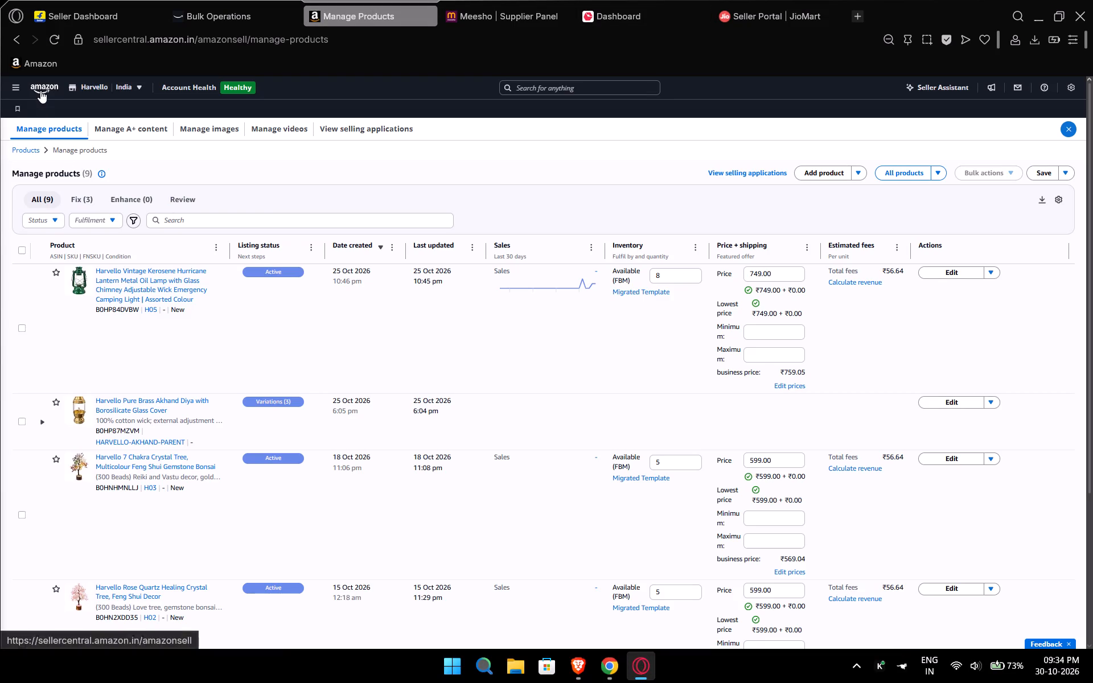
click(40, 90)
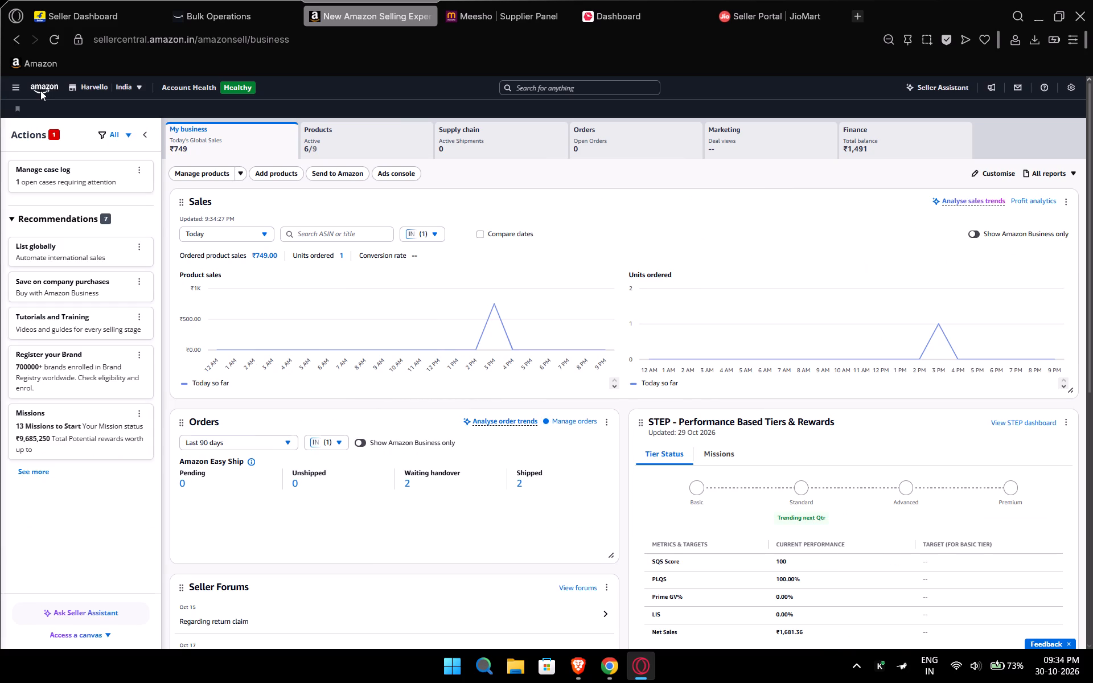
click(12, 83)
click(15, 87)
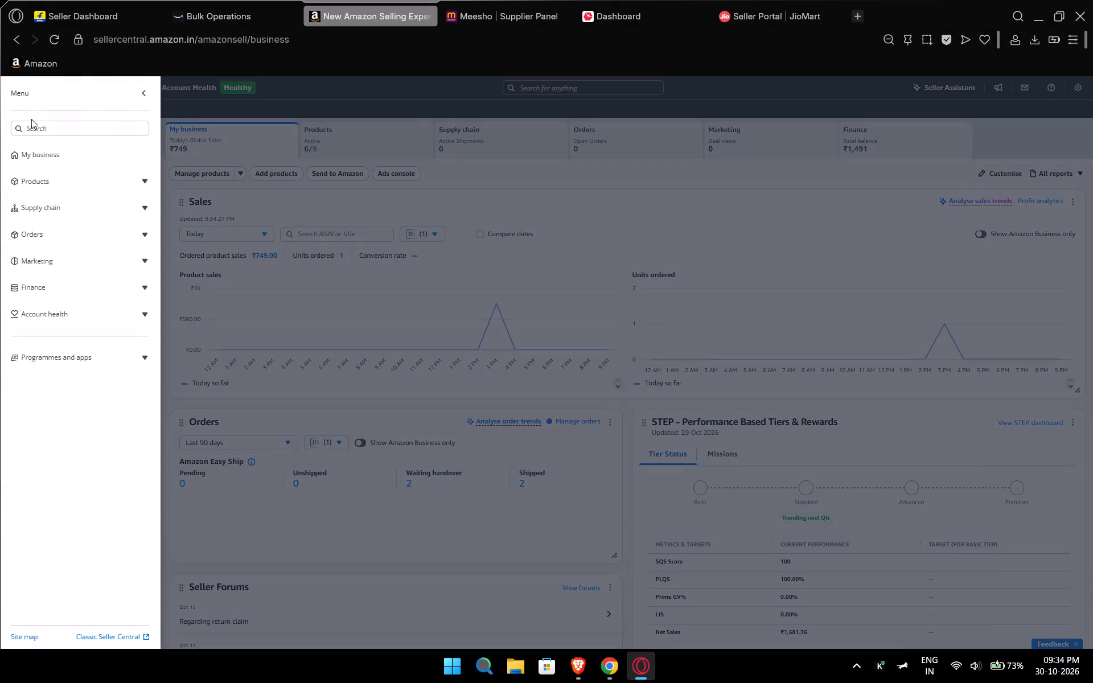
click(60, 183)
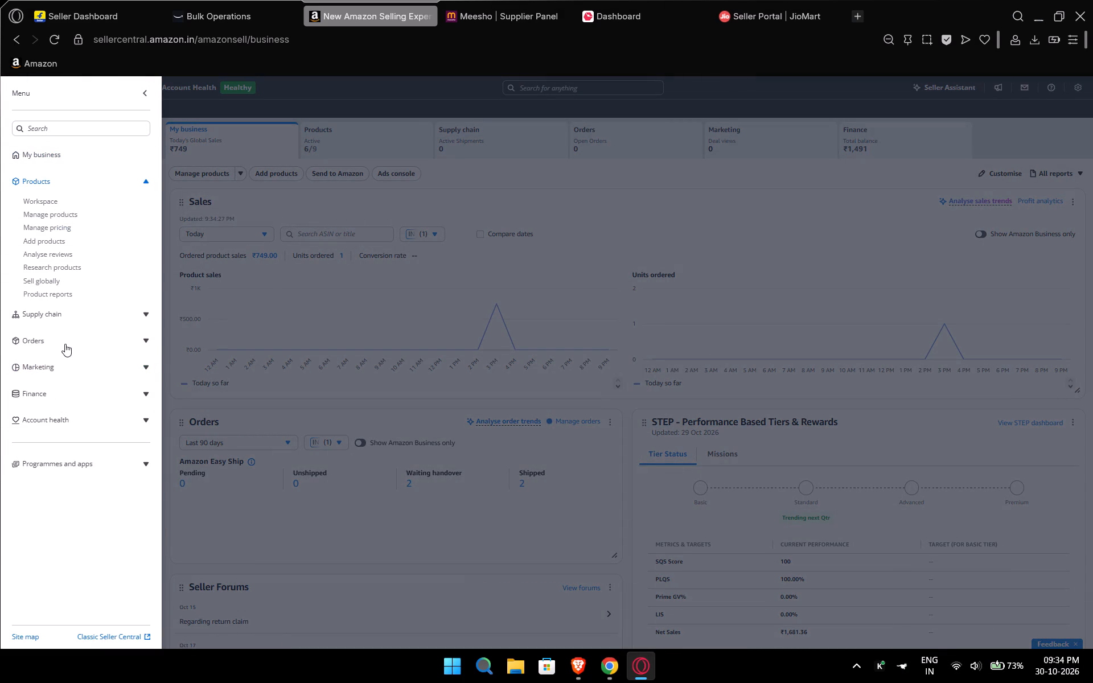
click(68, 340)
click(56, 376)
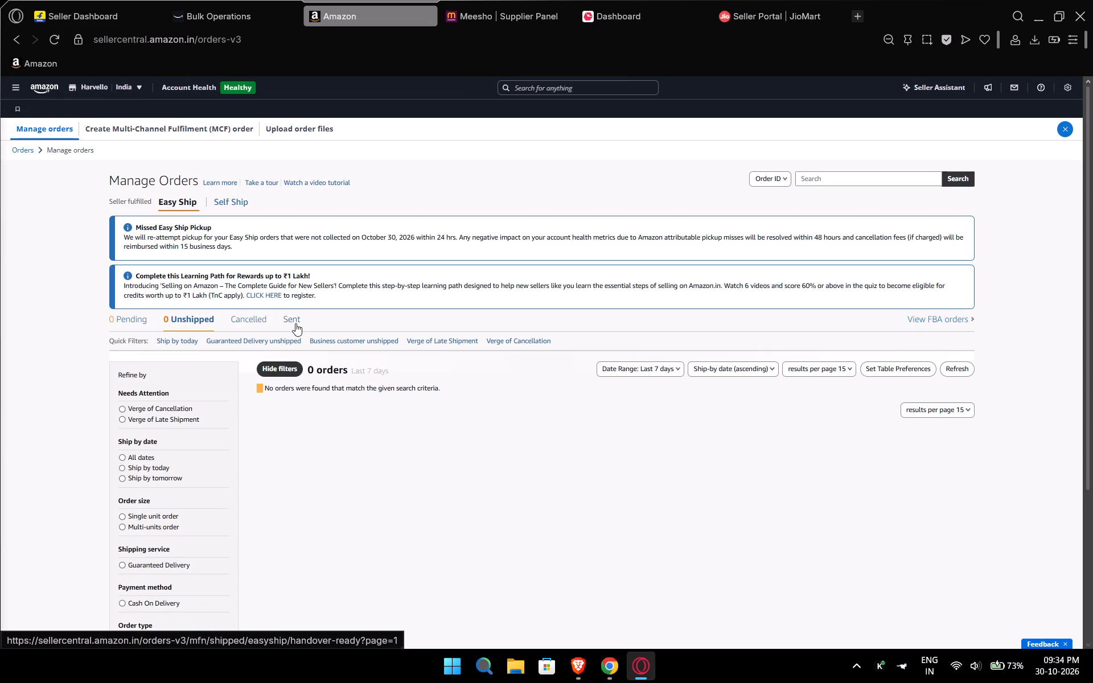
click(295, 323)
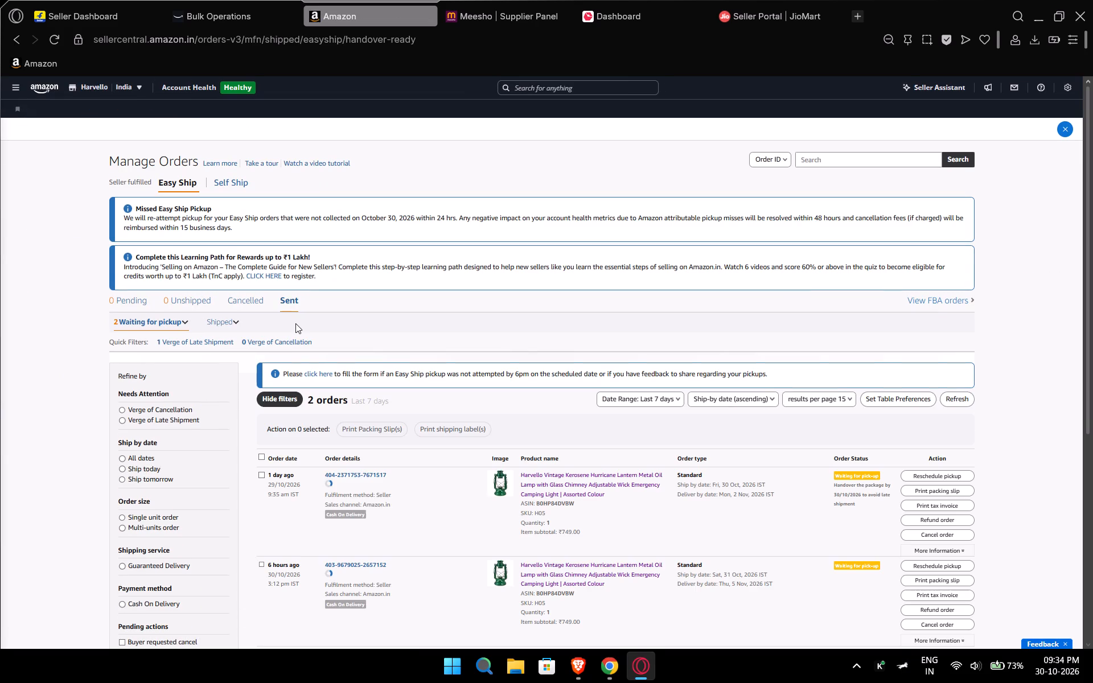
Dismiss the Bulk Label Printing tip and open the Easy Ship missed-pickup form in a new tab.
scroll(356, 339, down, 3)
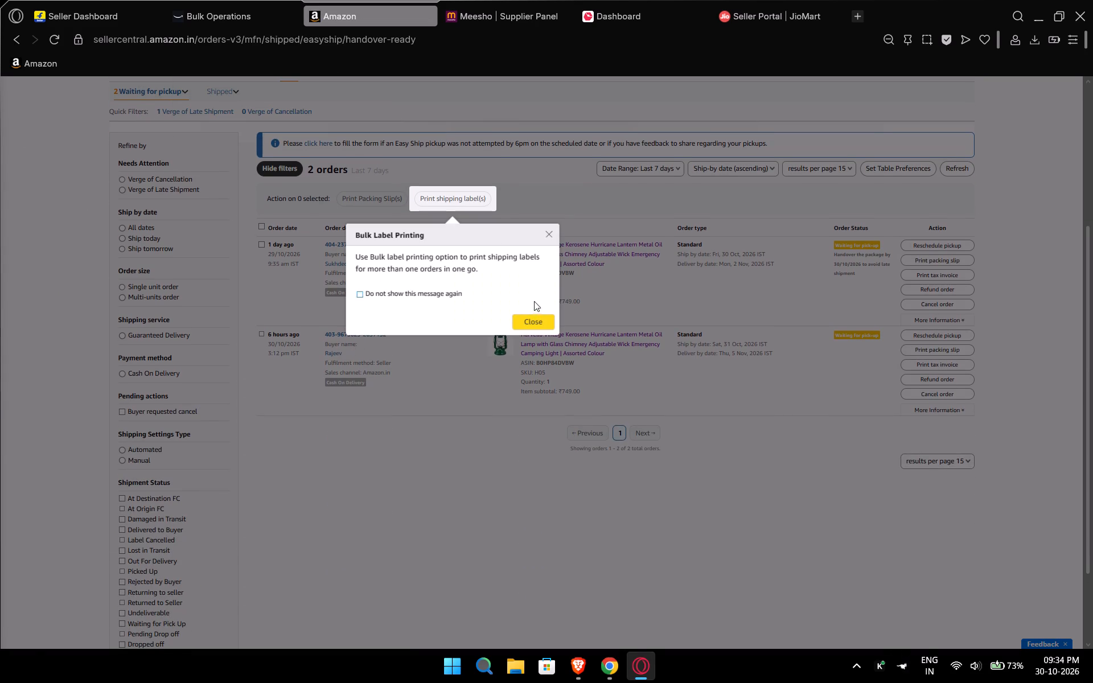
click(529, 322)
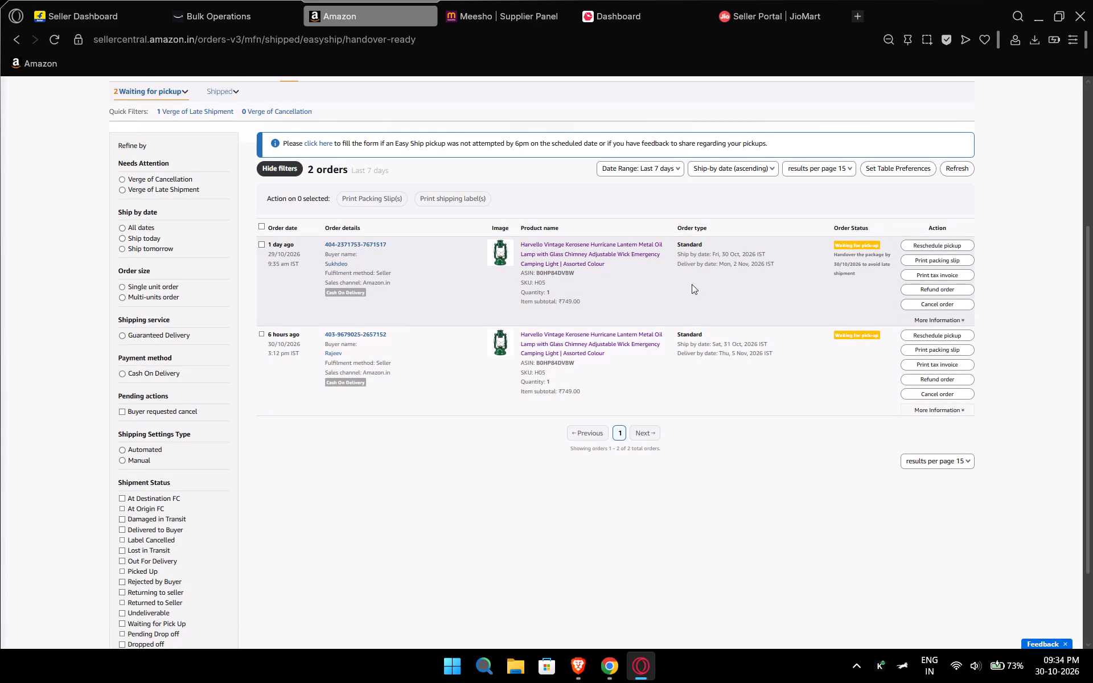
scroll(692, 284, up, 1)
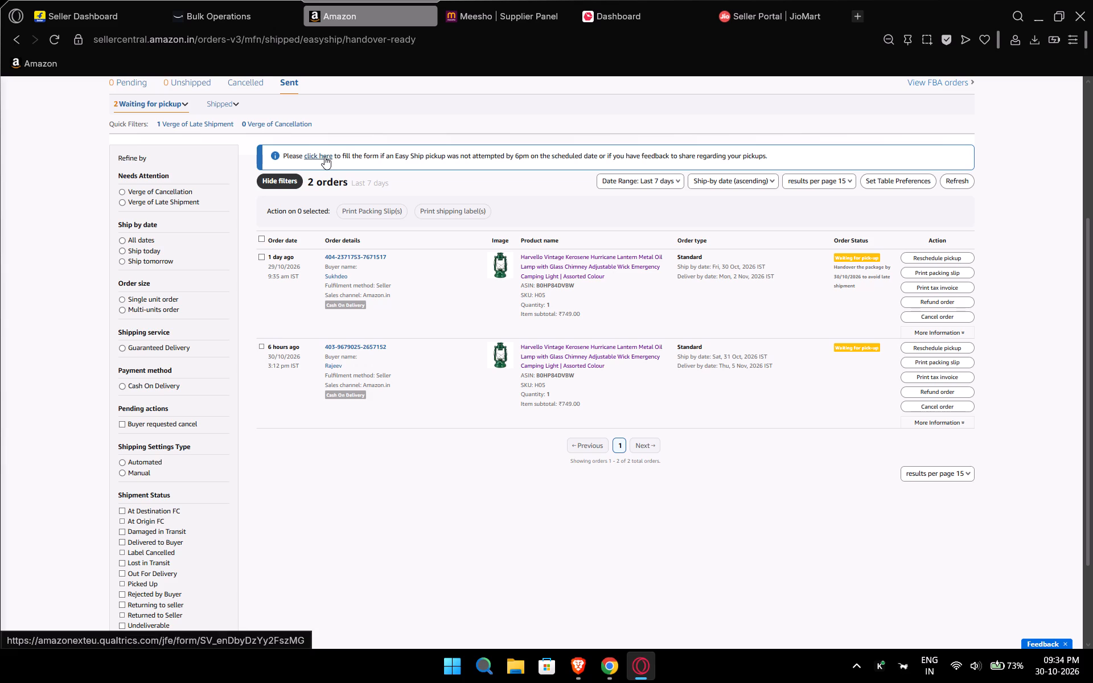
drag(324, 157, 365, 120)
click(365, 120)
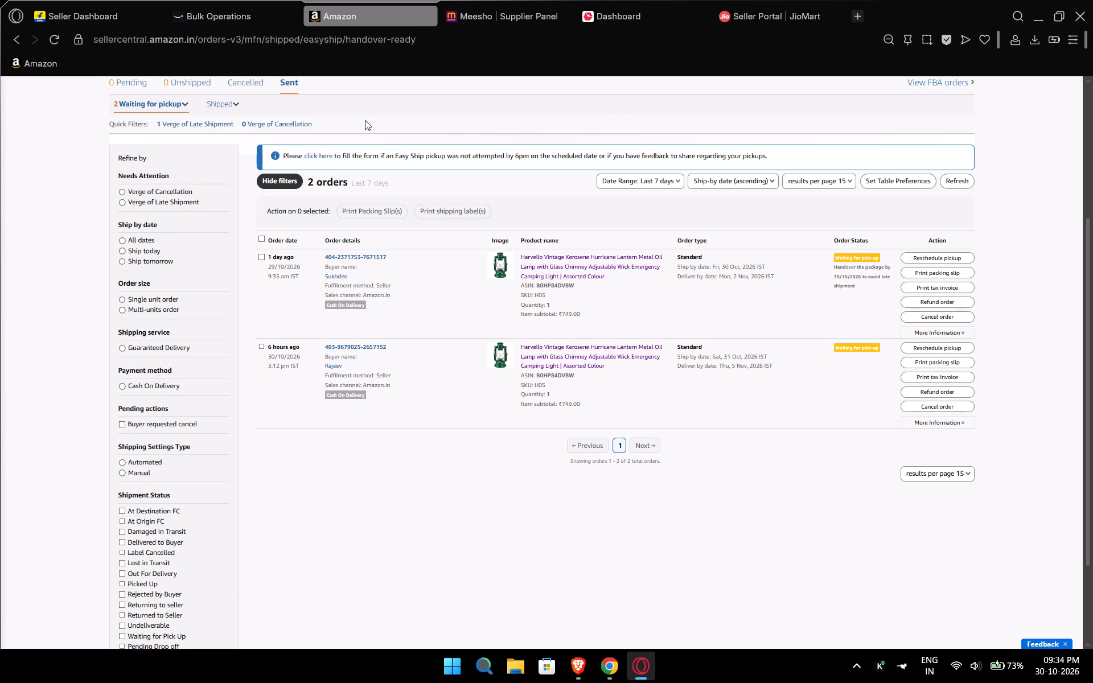
right_click(319, 155)
click(351, 170)
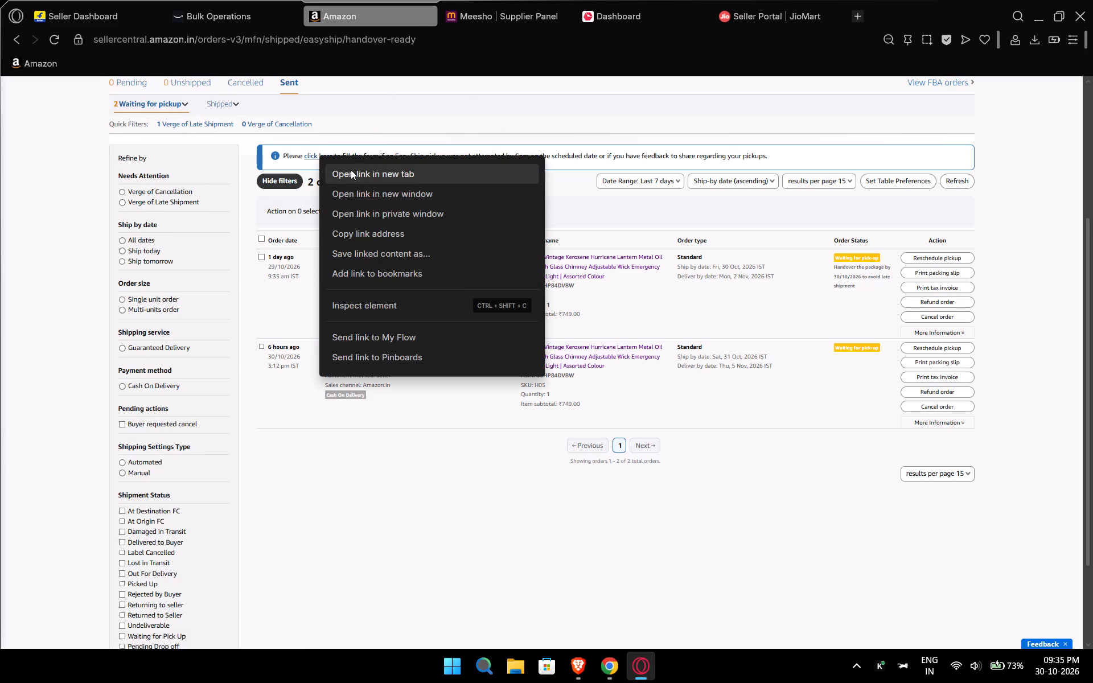
click(479, 0)
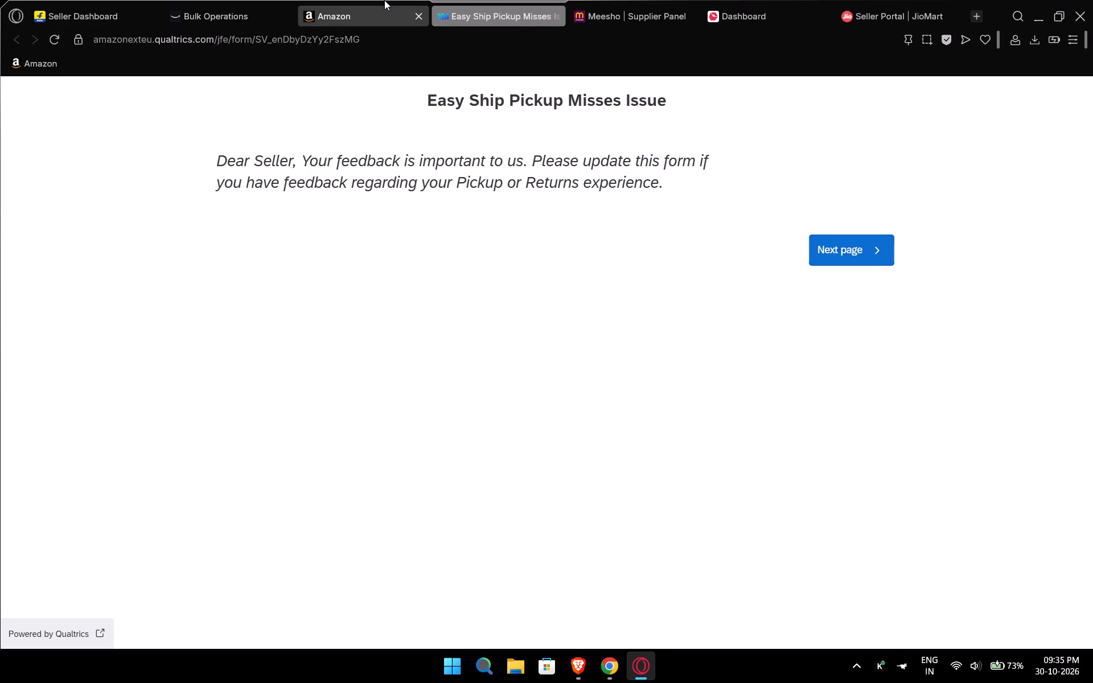
Proceed past the Easy Ship pickup form's introduction and select Pickup or Pickup Associate as the area of feedback.
click(848, 238)
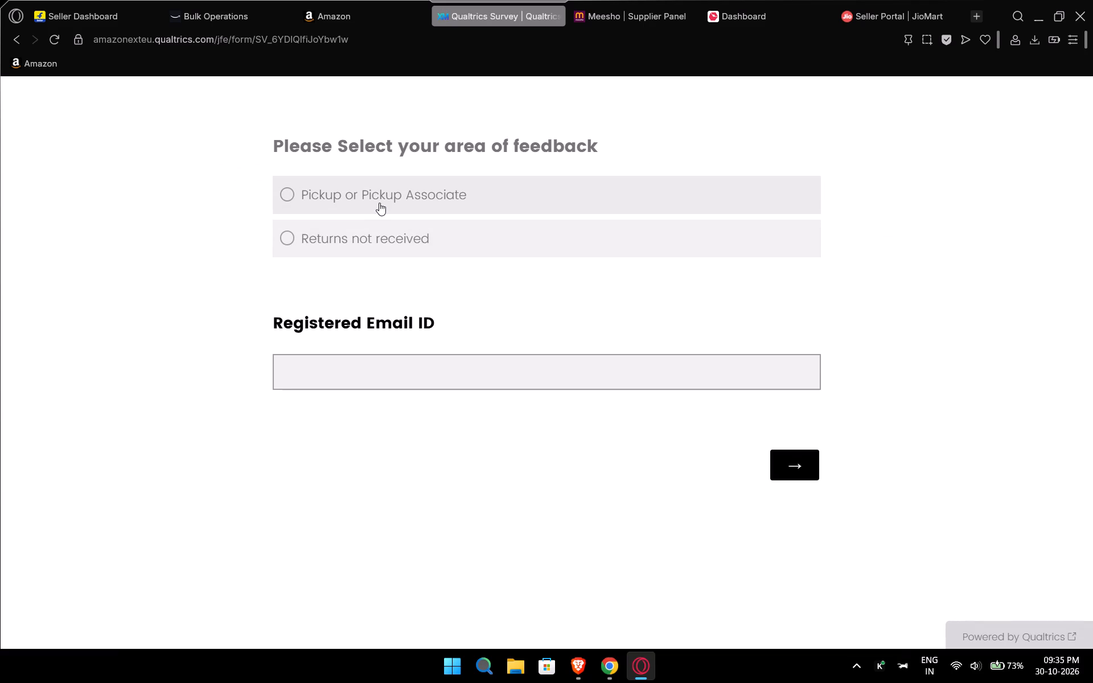
click(379, 203)
click(372, 390)
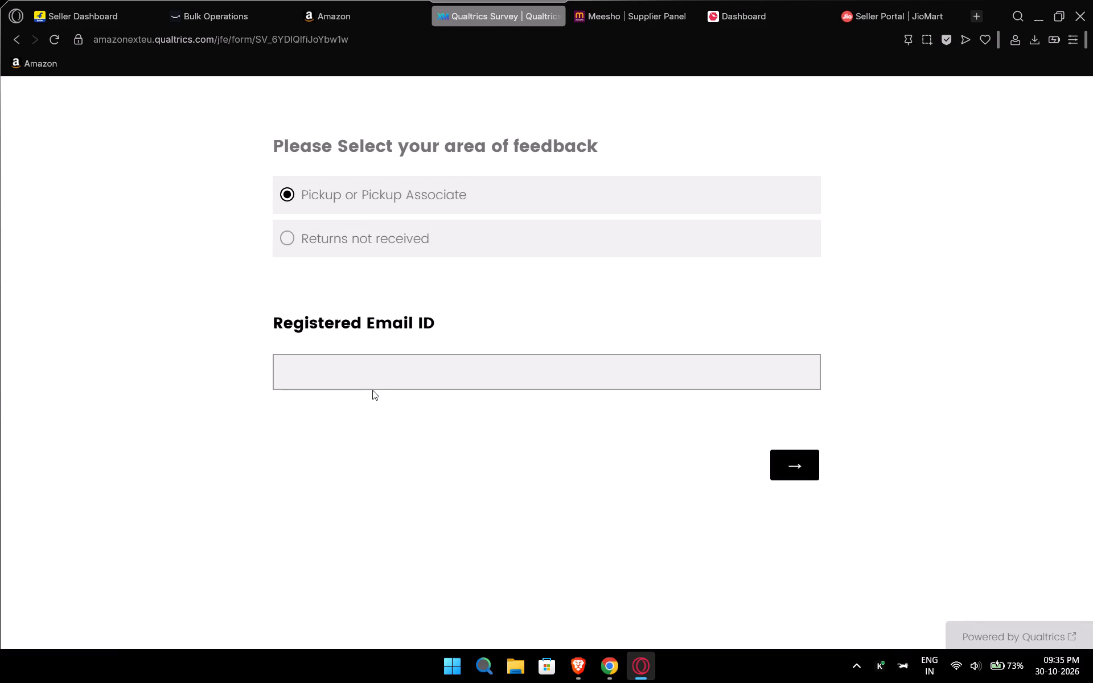
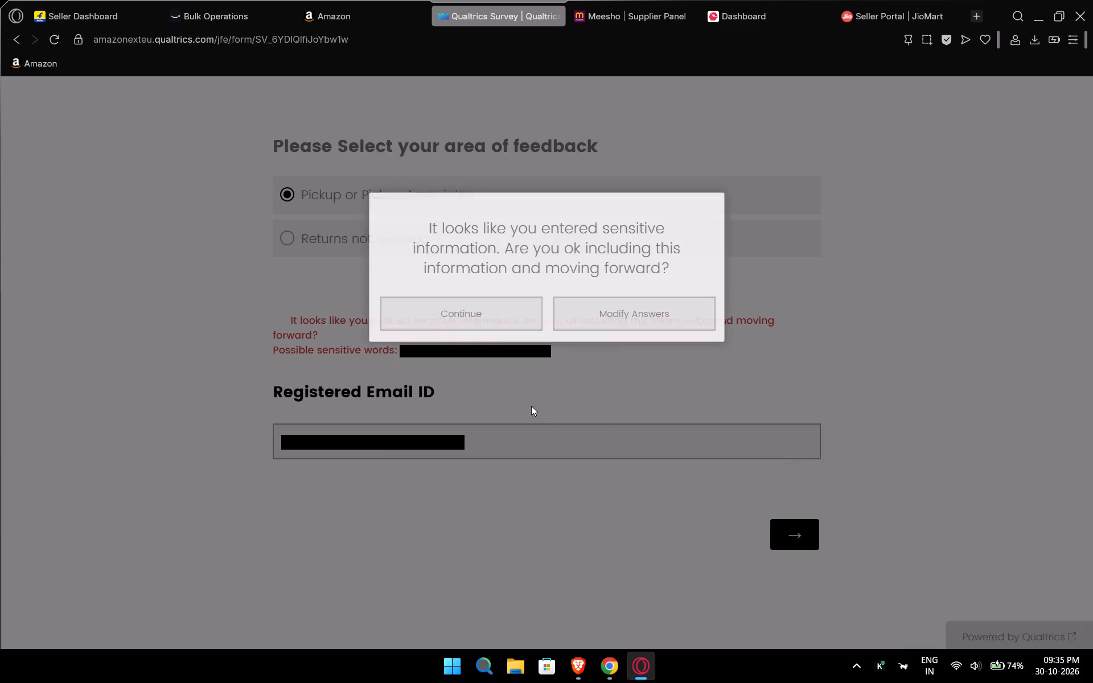
Agree to include the registered email ID and continue to the missed-pickup details page.
click(467, 321)
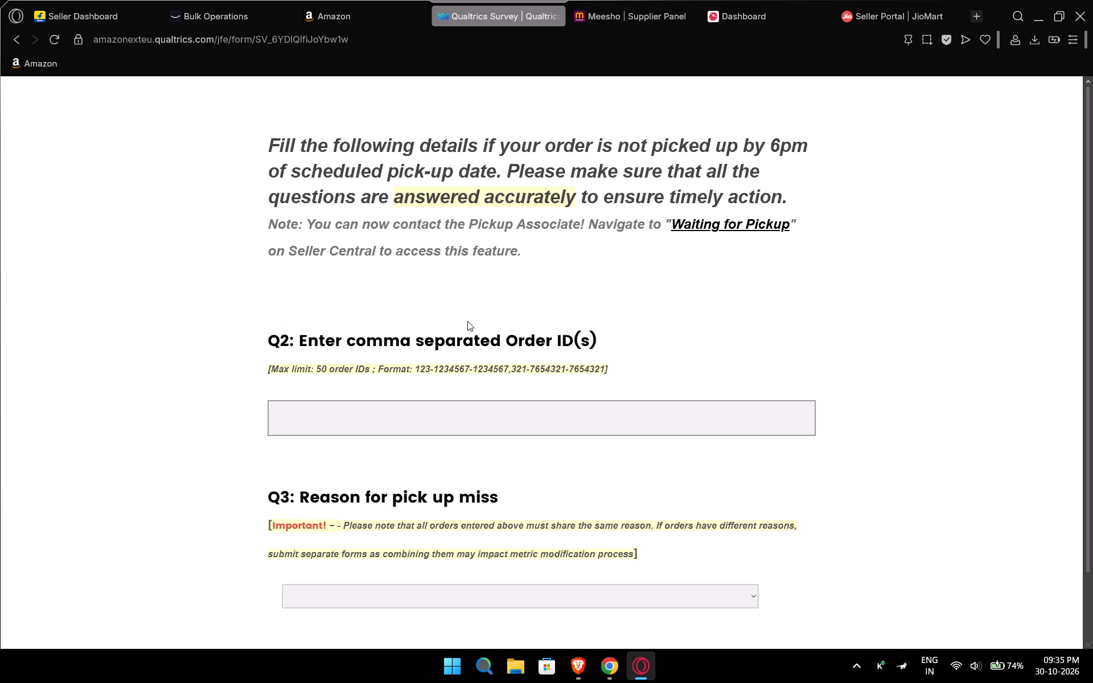
click(331, 0)
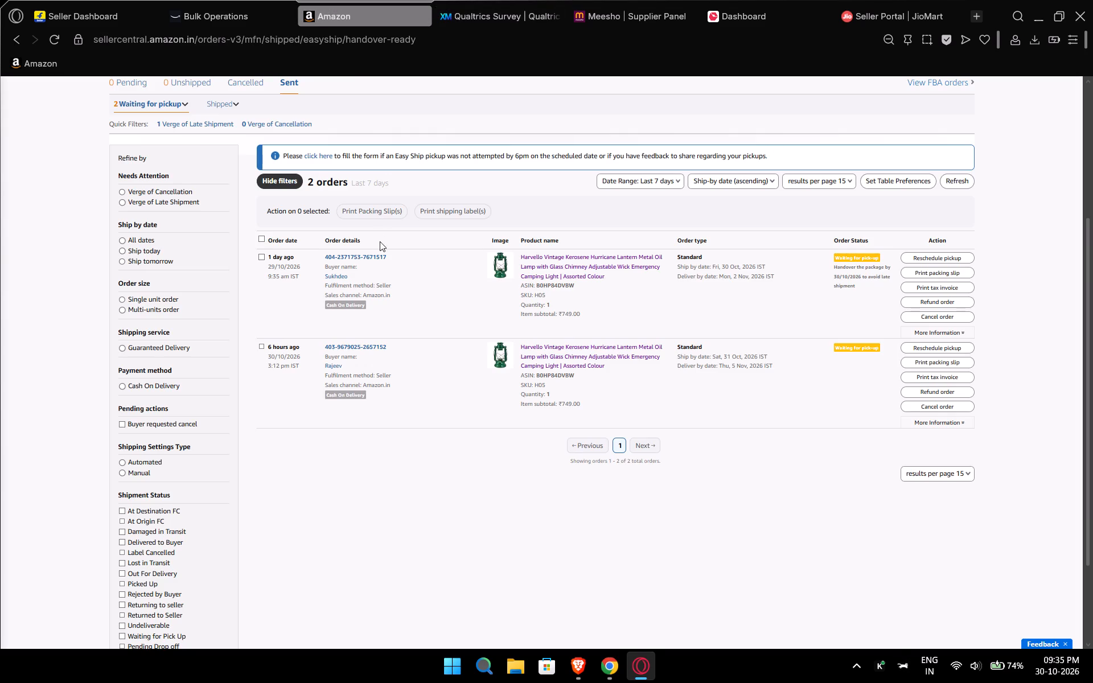
drag(396, 257, 323, 257)
key(ctrl+c)
key(ctrl+c)
key(ctrl+c)
key(ctrl+c)
key(ctrl+c)
key(ctrl+c)
key(ctrl+c)
key(ctrl+c)
key(ctrl+c)
key(ctrl+c)
key(ctrl+c)
key(ctrl+c)
key(ctrl+c)
key(ctrl+c)
key(ctrl+c)
key(ctrl+c)
key(ctrl+c)
key(ctrl+c)
key(ctrl+c)
key(ctrl+c)
key(ctrl+c)
key(ctrl+c)
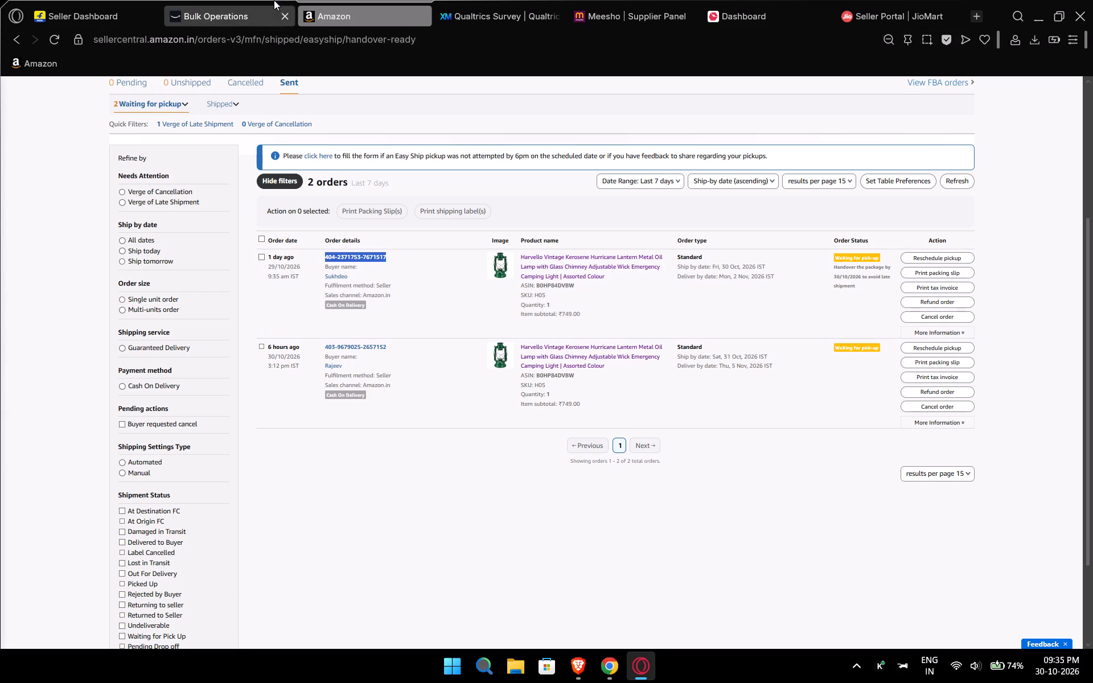
click(475, 0)
click(449, 454)
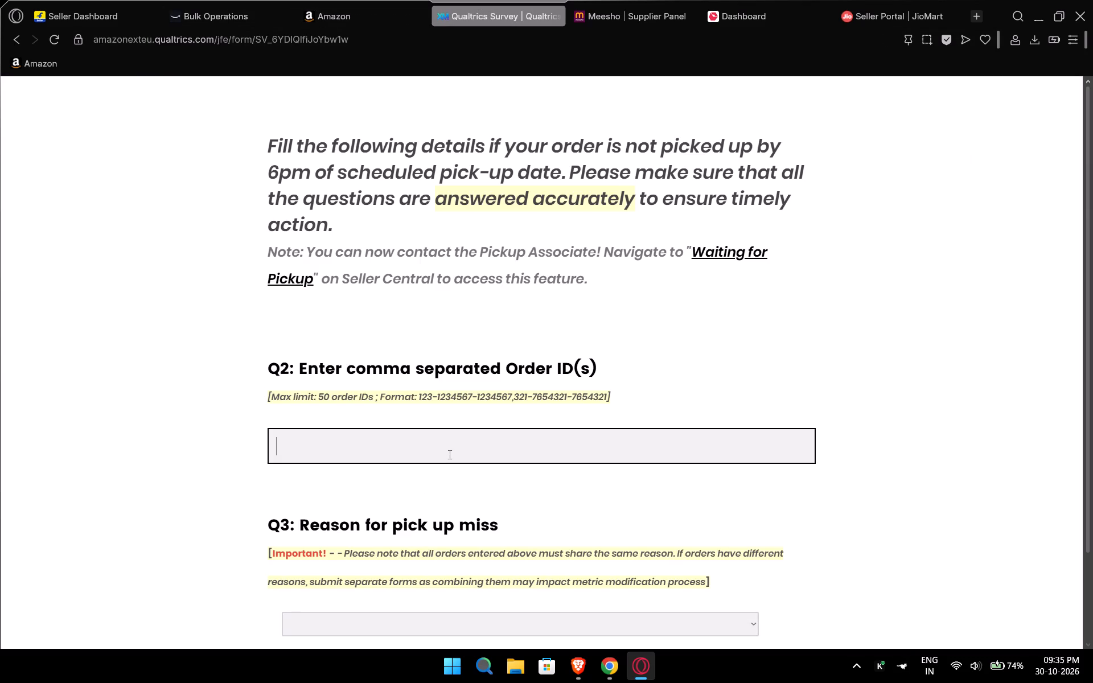
key(ctrl+v)
click(504, 497)
Set the pickup miss reason to Pickup Associate DID NOT come for pick-up and submit the form, agreeing to include the order ID.
scroll(504, 497, down, 2)
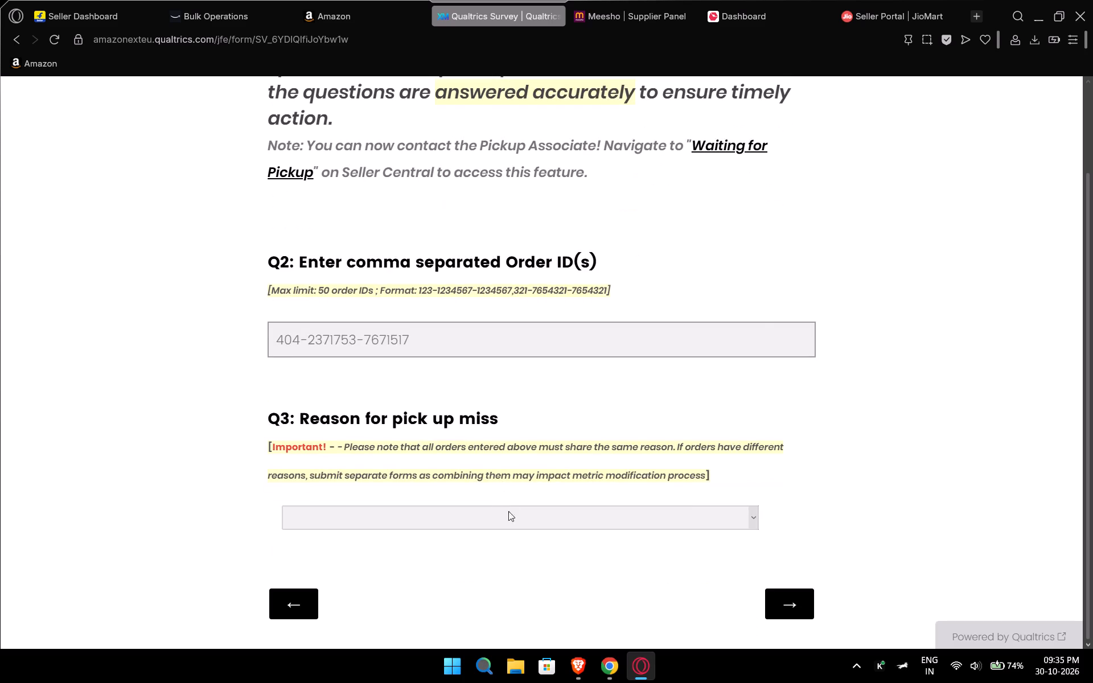
click(511, 520)
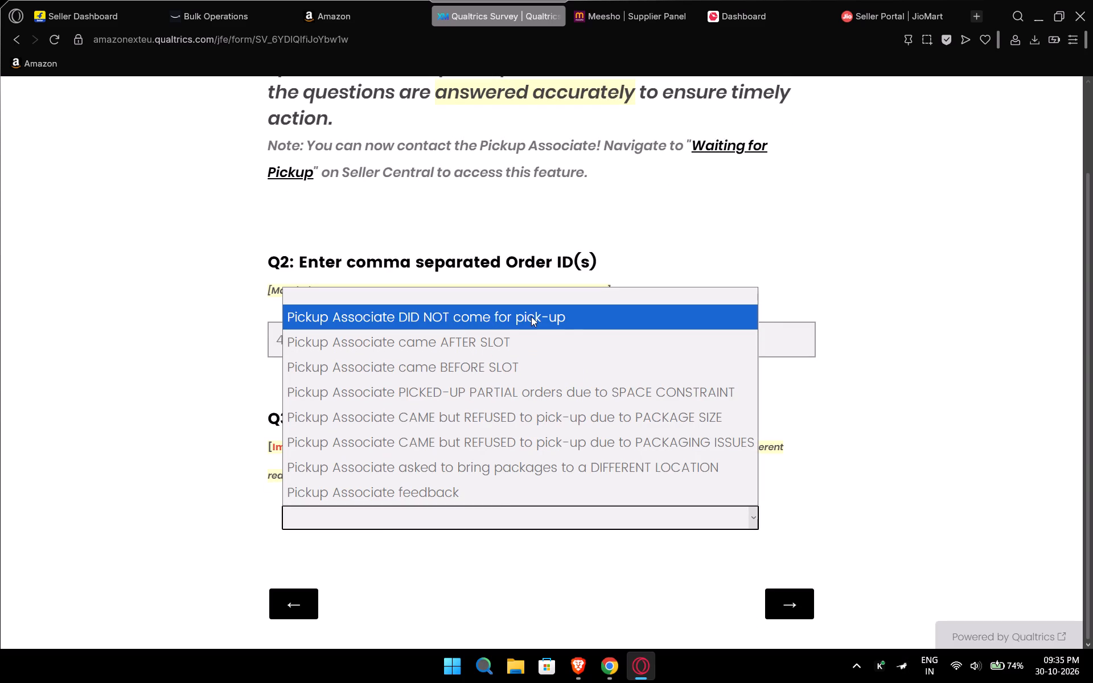
click(531, 316)
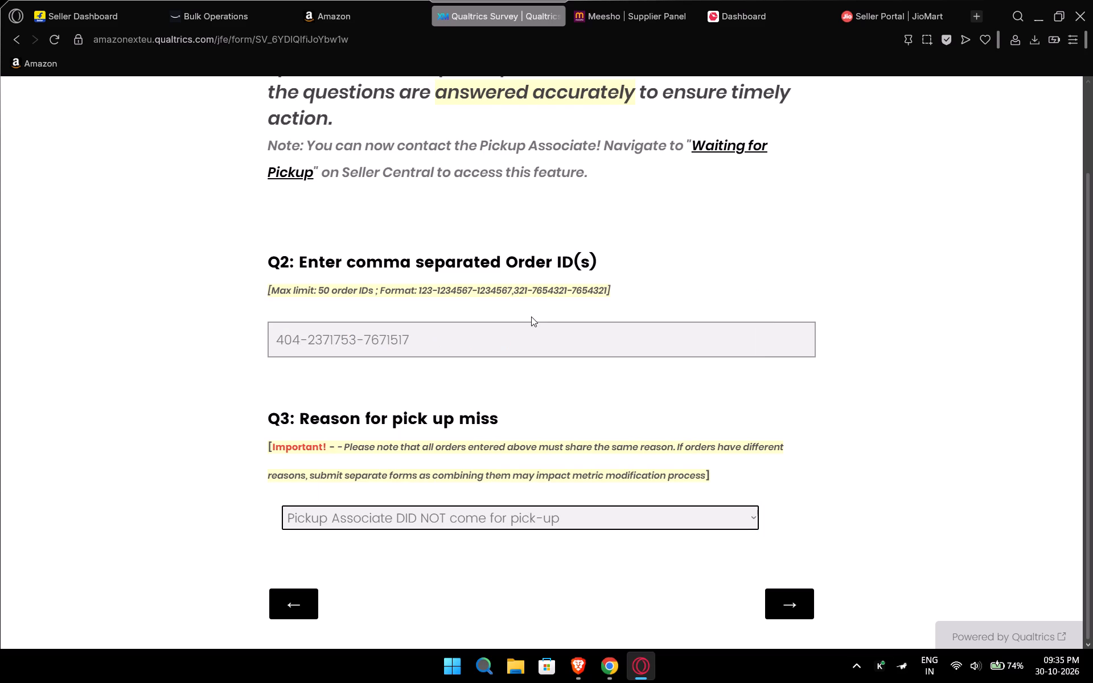
click(791, 600)
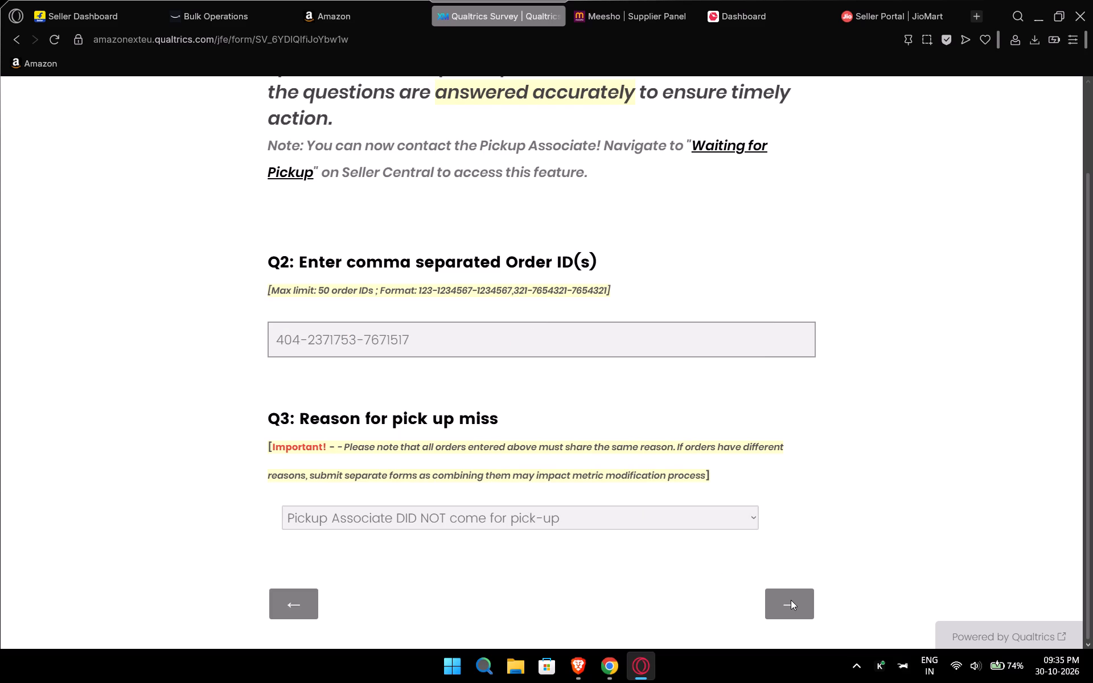
click(443, 319)
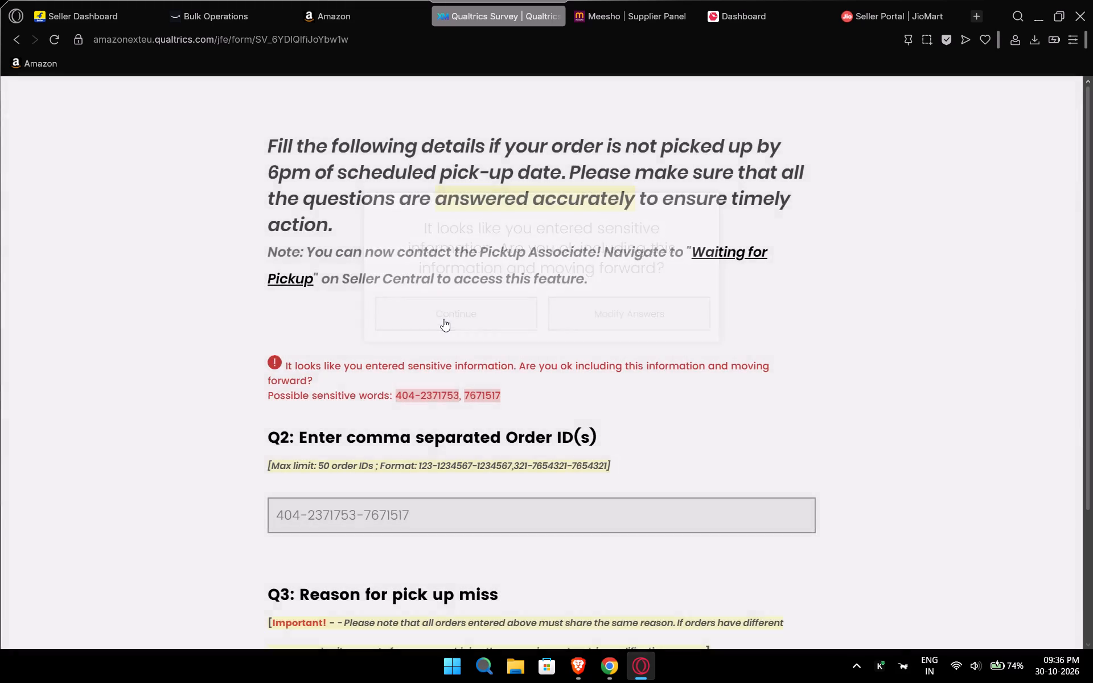
click(315, 0)
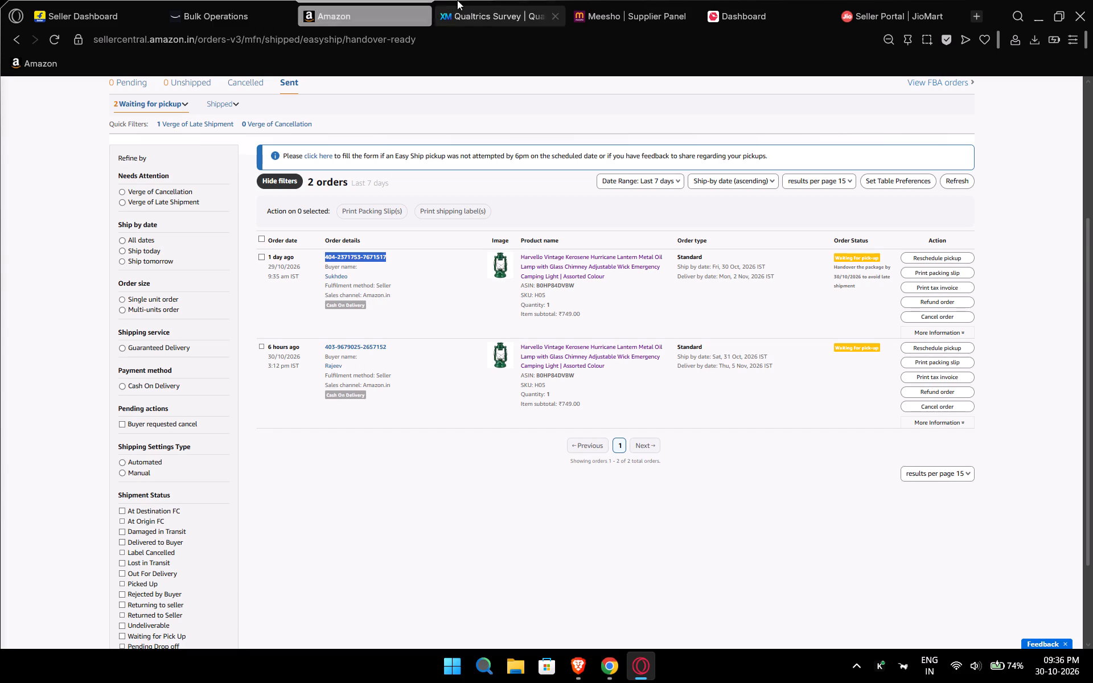
click(470, 0)
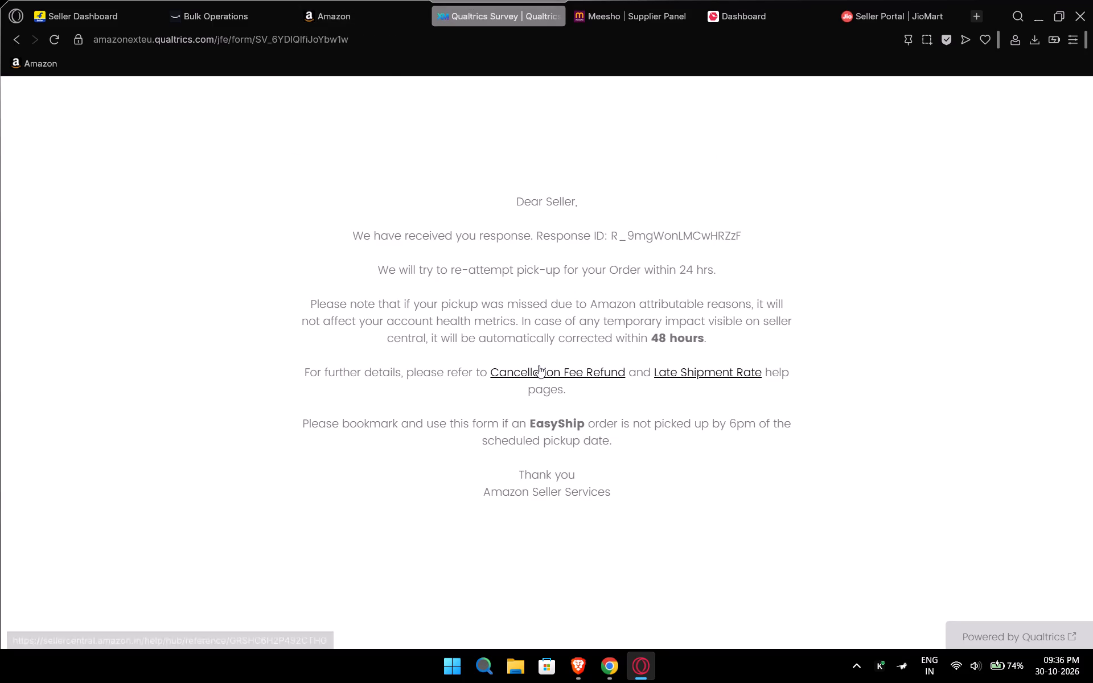
Return to the sent Easy Ship orders on the Manage Orders page in Seller Central.
click(354, 0)
scroll(477, 273, up, 4)
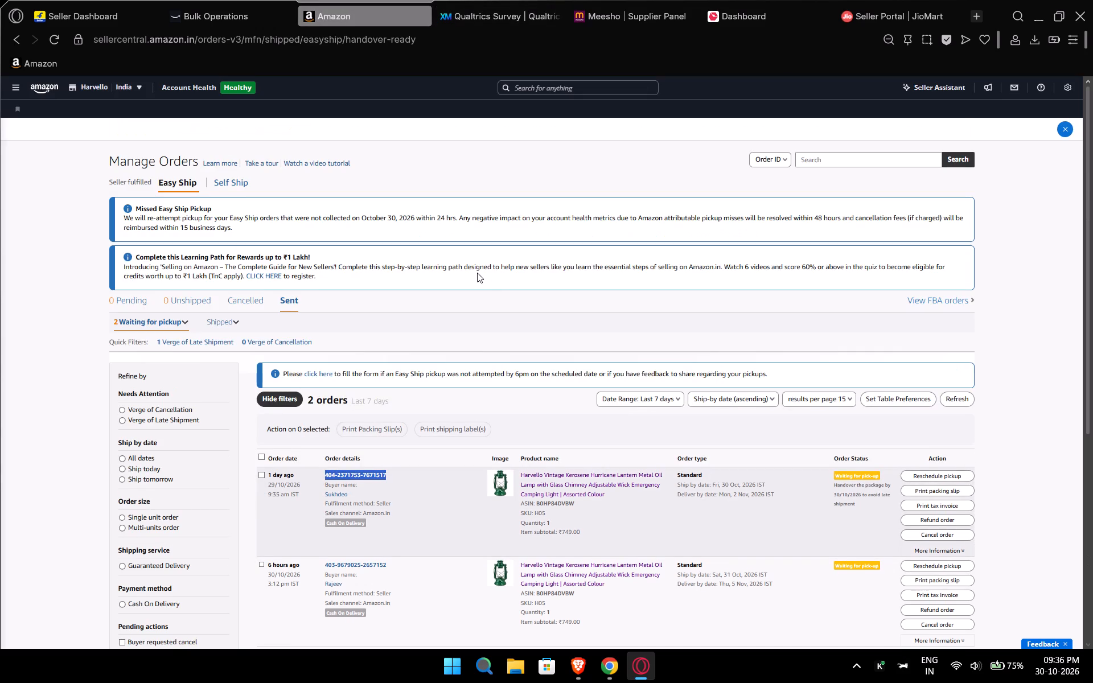
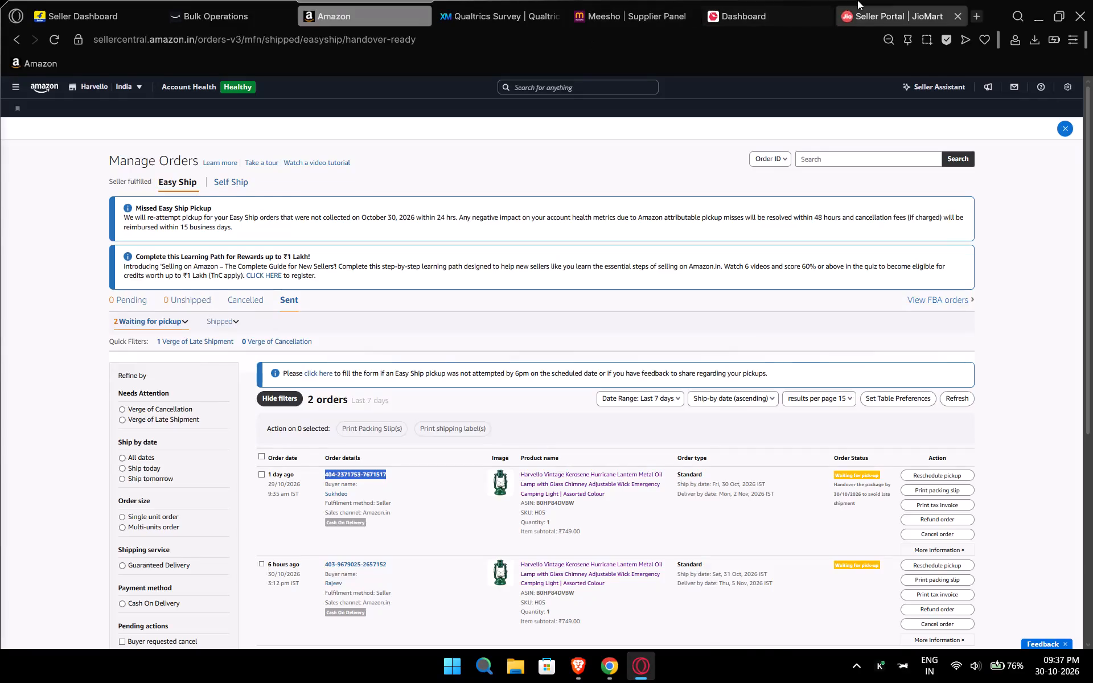
Switch to the Snapdeal seller dashboard, reload it, and start a single new product listing from the catalog.
click(857, 0)
click(765, 0)
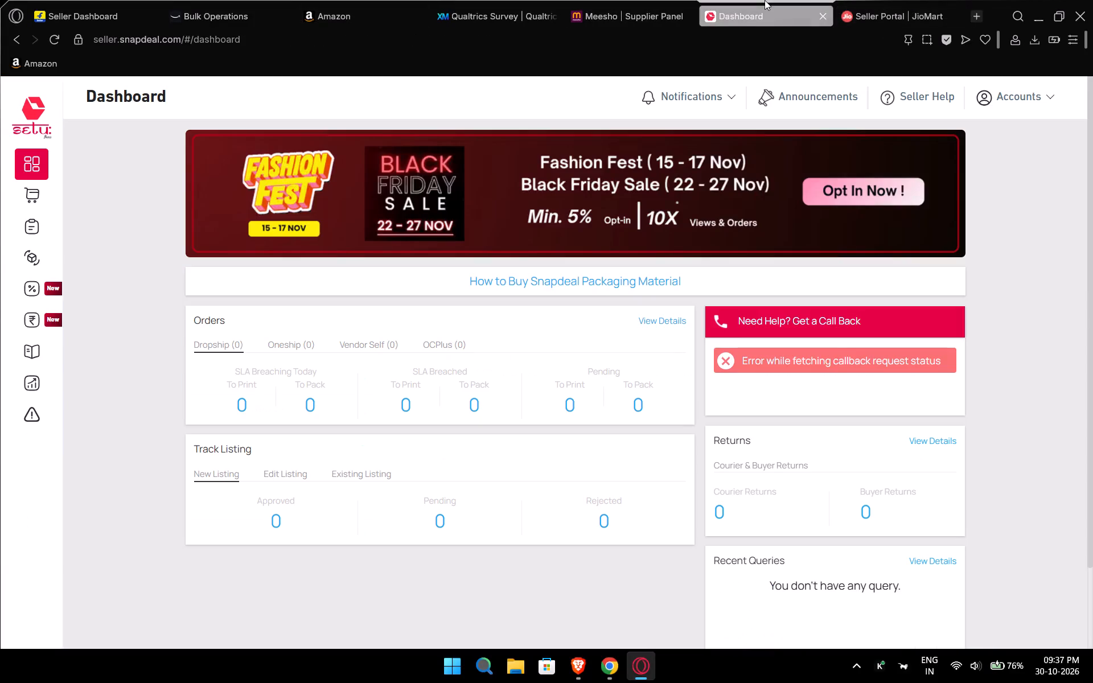
click(51, 40)
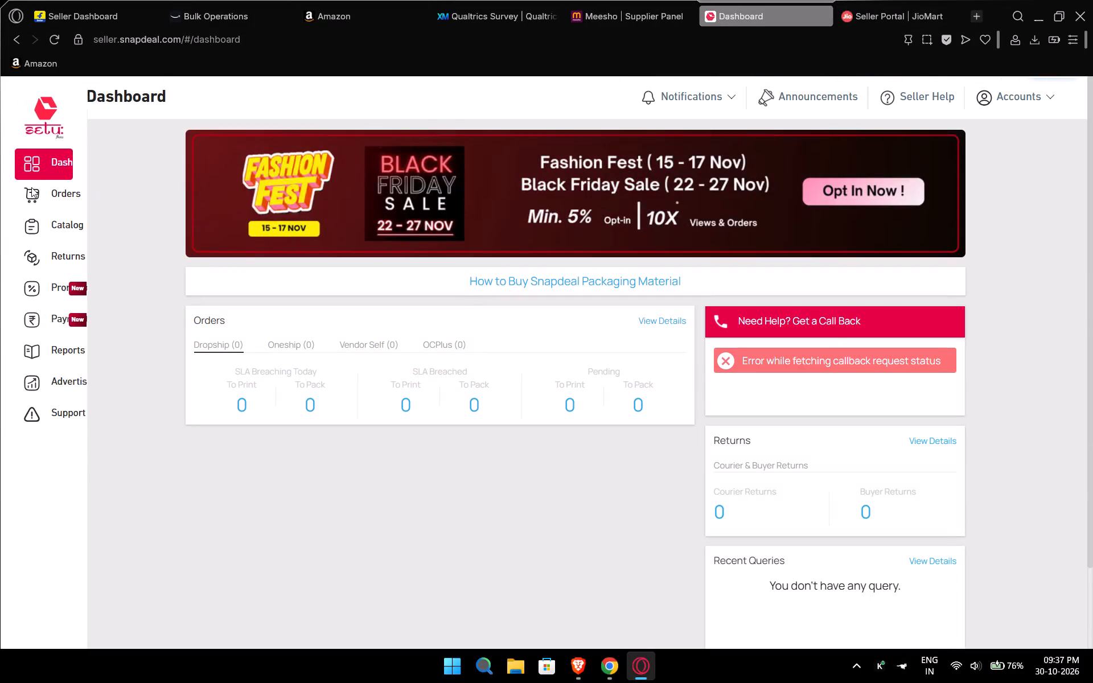
click(76, 213)
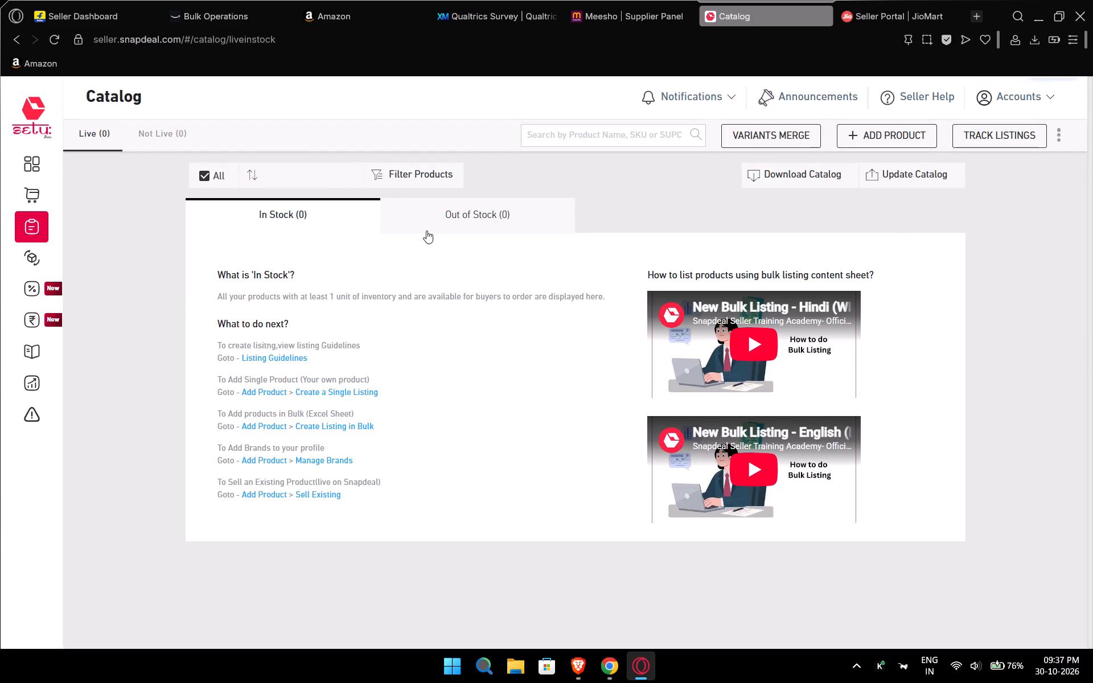
click(878, 136)
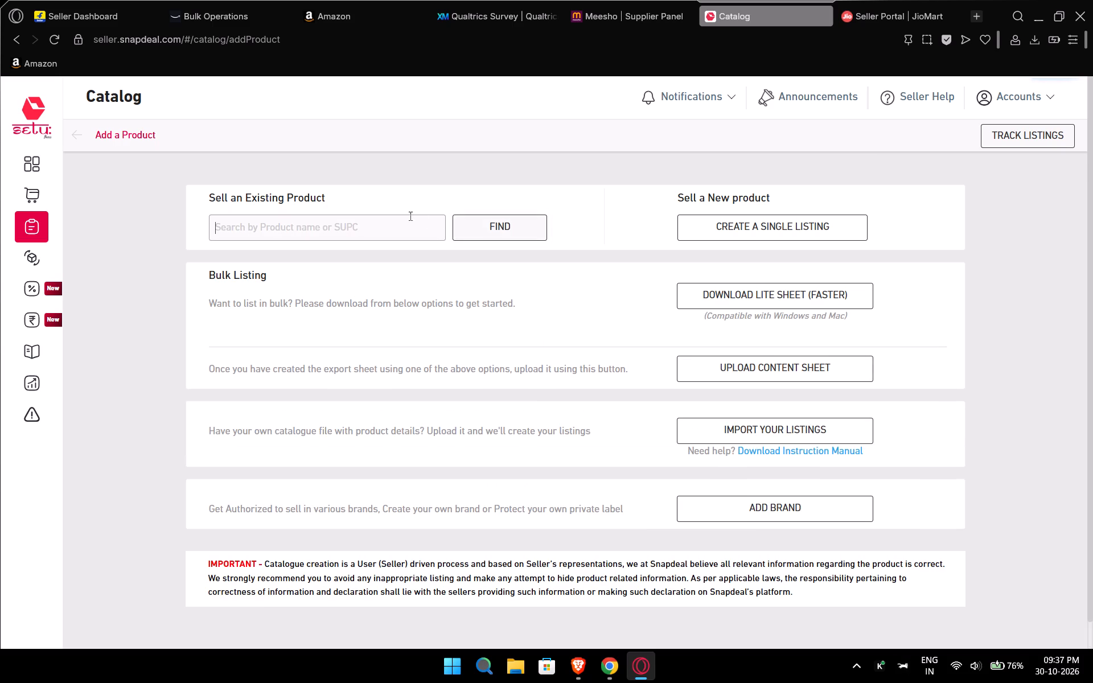
click(403, 216)
click(731, 225)
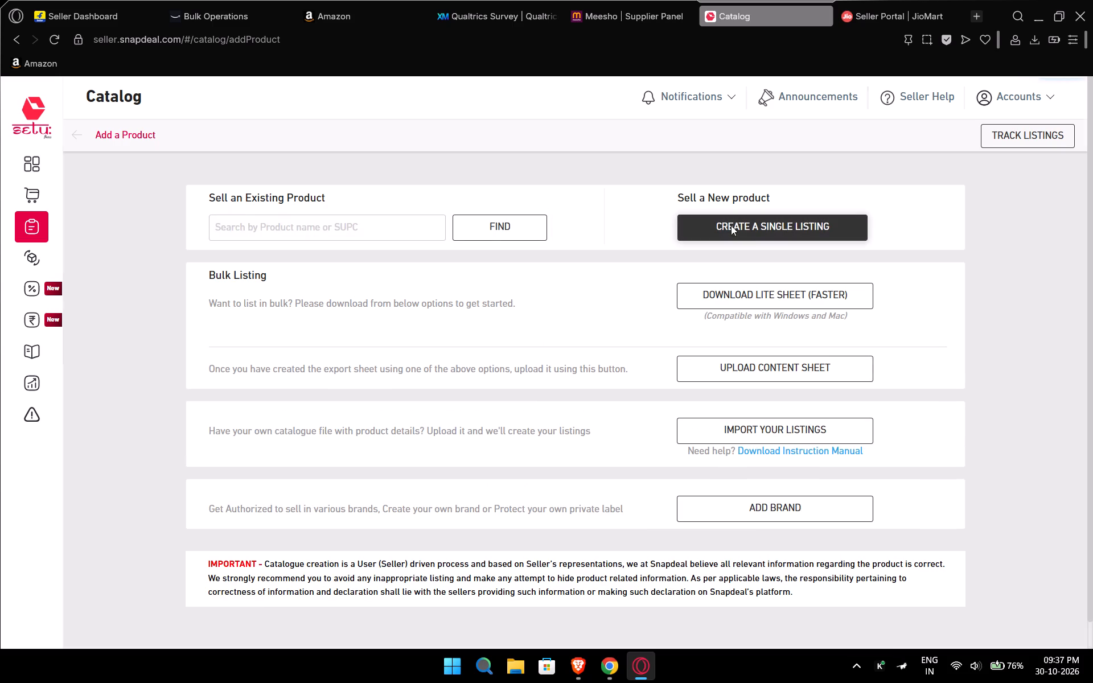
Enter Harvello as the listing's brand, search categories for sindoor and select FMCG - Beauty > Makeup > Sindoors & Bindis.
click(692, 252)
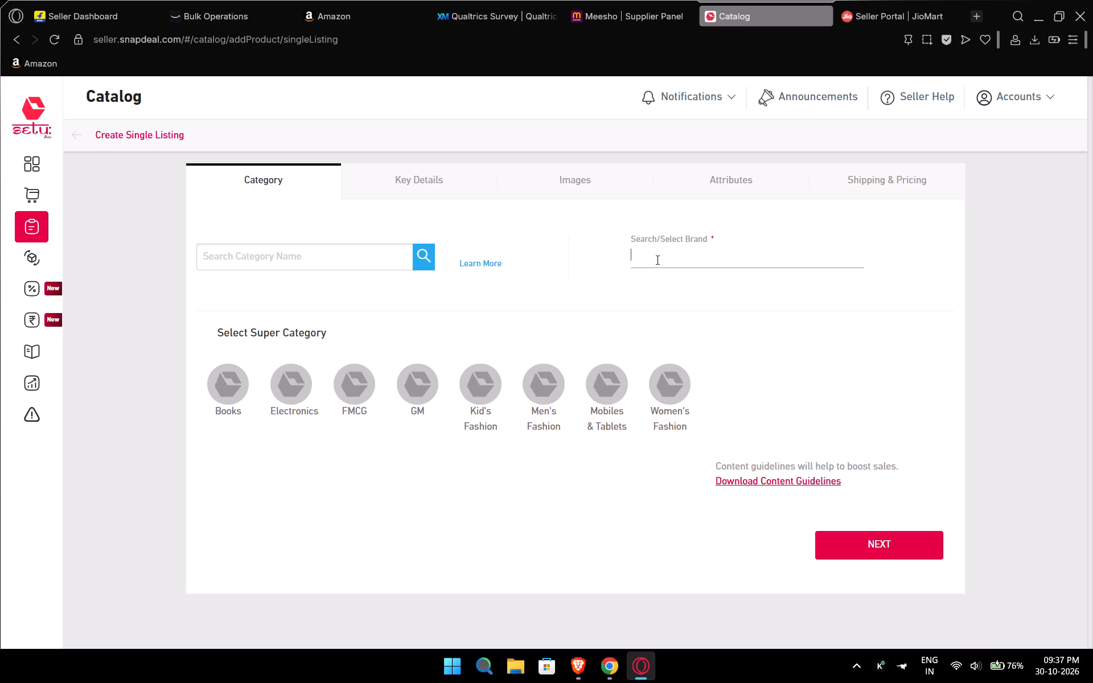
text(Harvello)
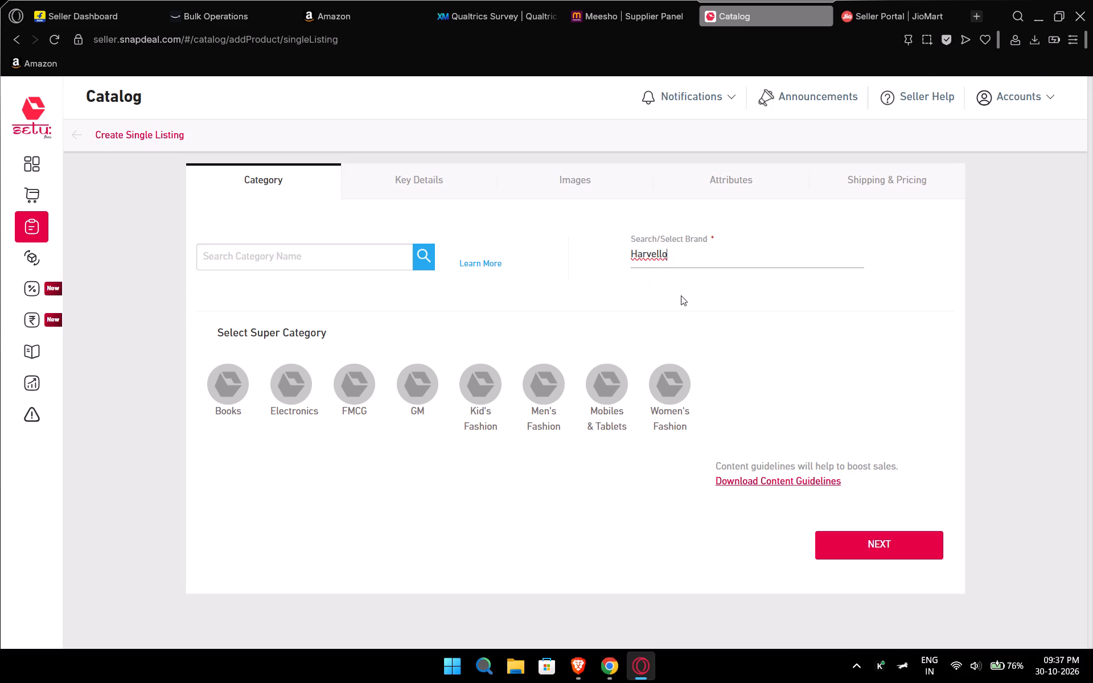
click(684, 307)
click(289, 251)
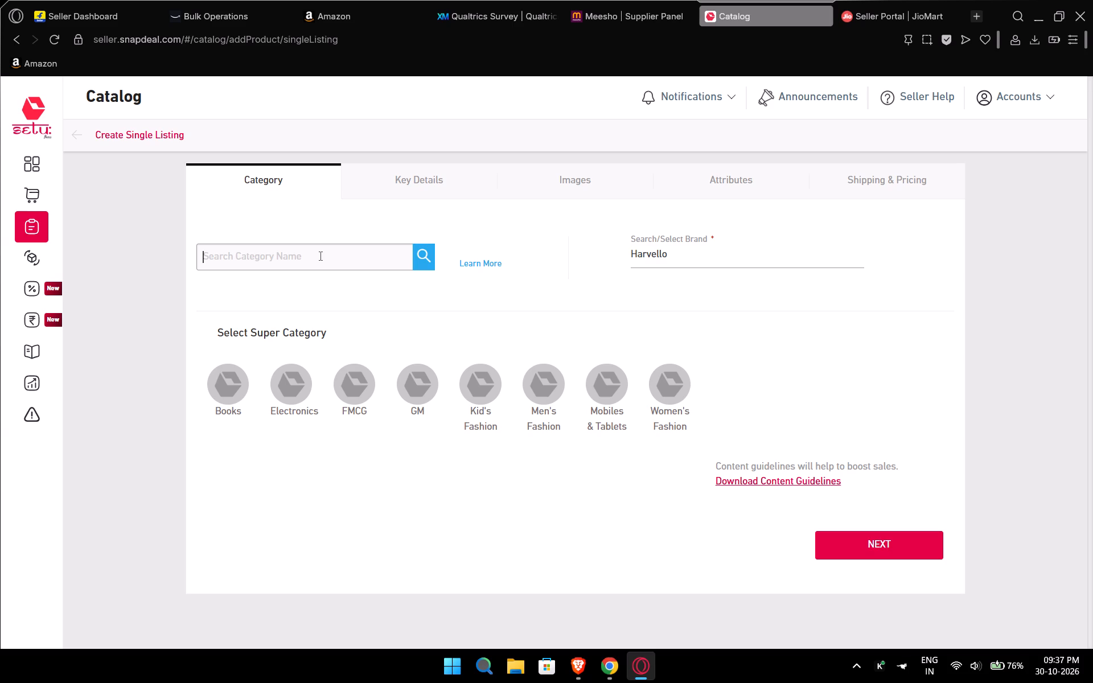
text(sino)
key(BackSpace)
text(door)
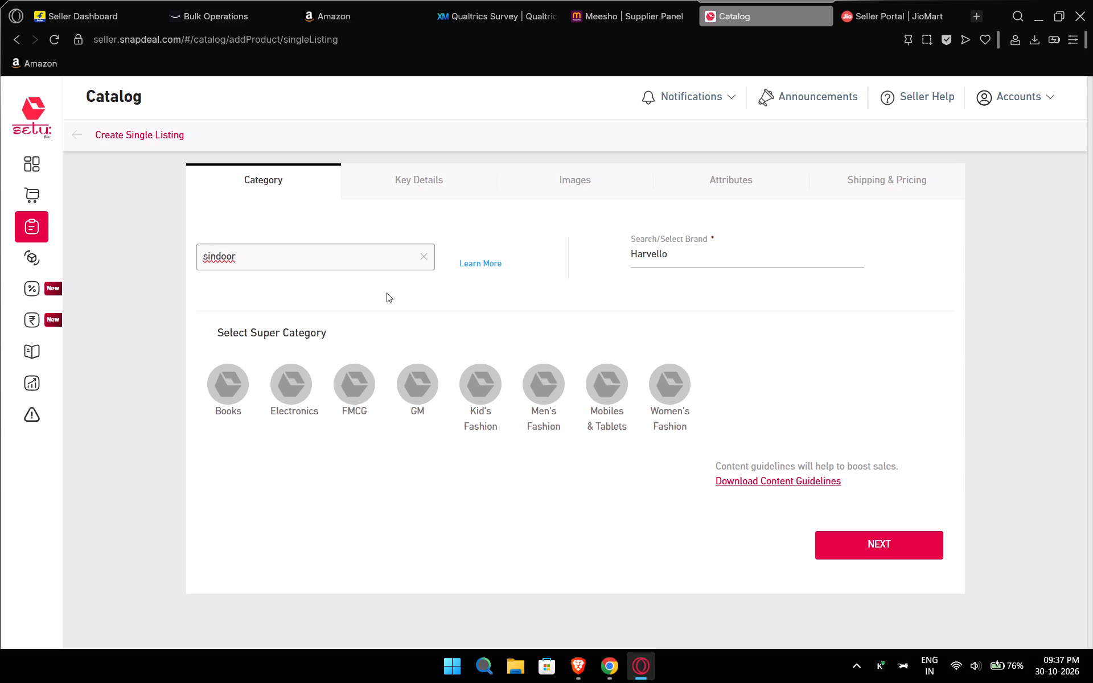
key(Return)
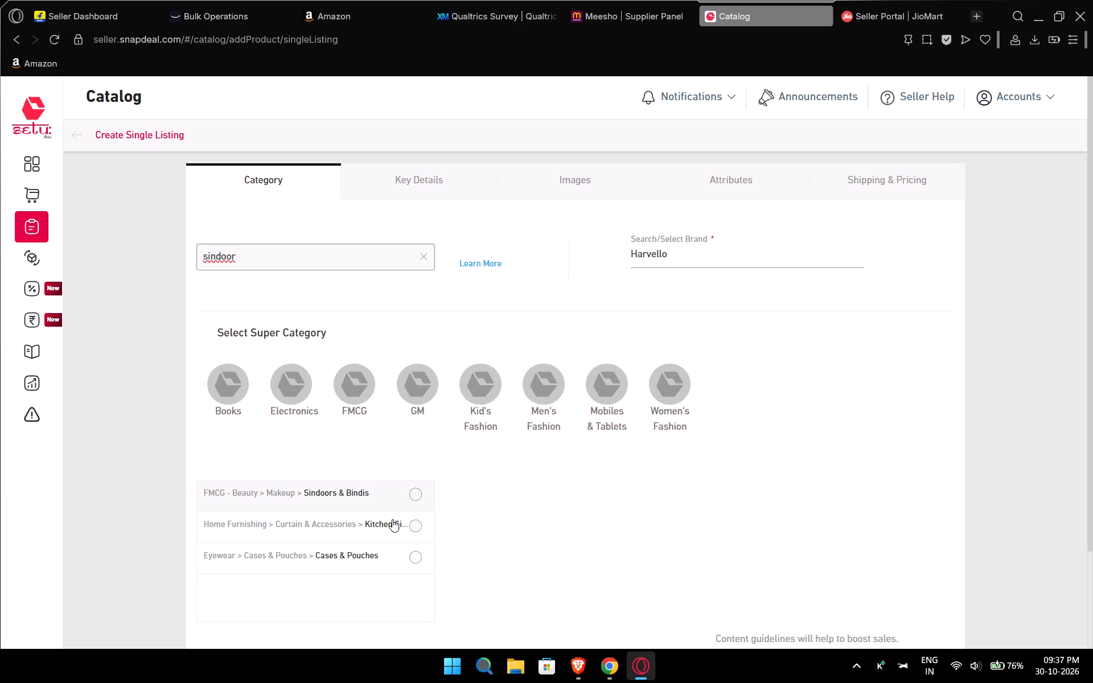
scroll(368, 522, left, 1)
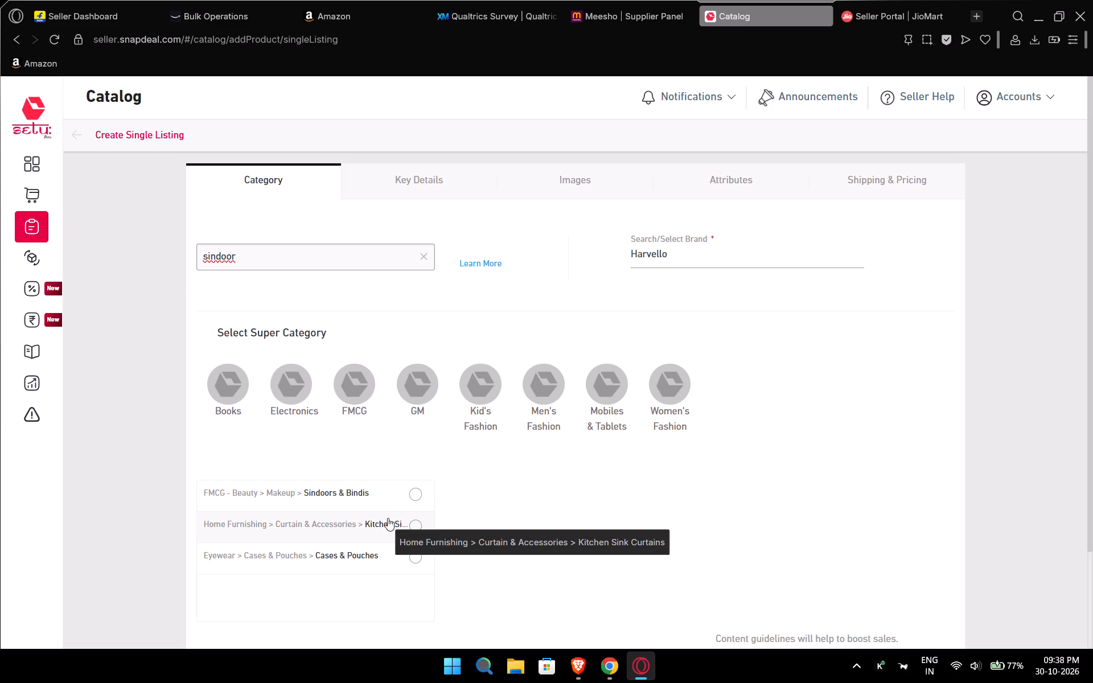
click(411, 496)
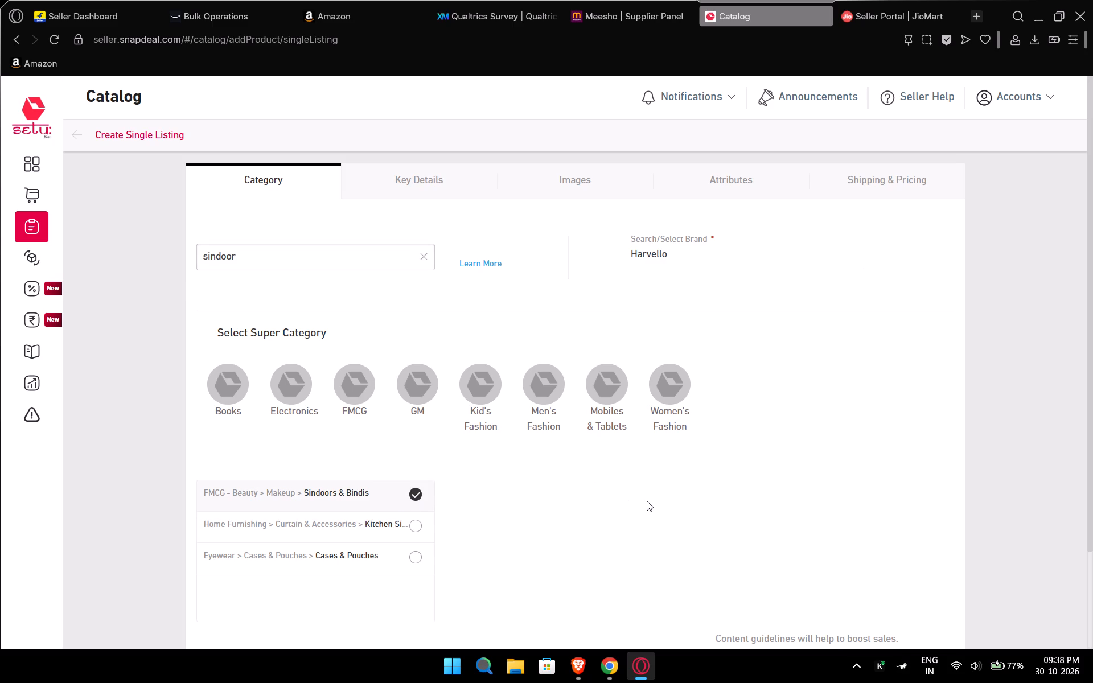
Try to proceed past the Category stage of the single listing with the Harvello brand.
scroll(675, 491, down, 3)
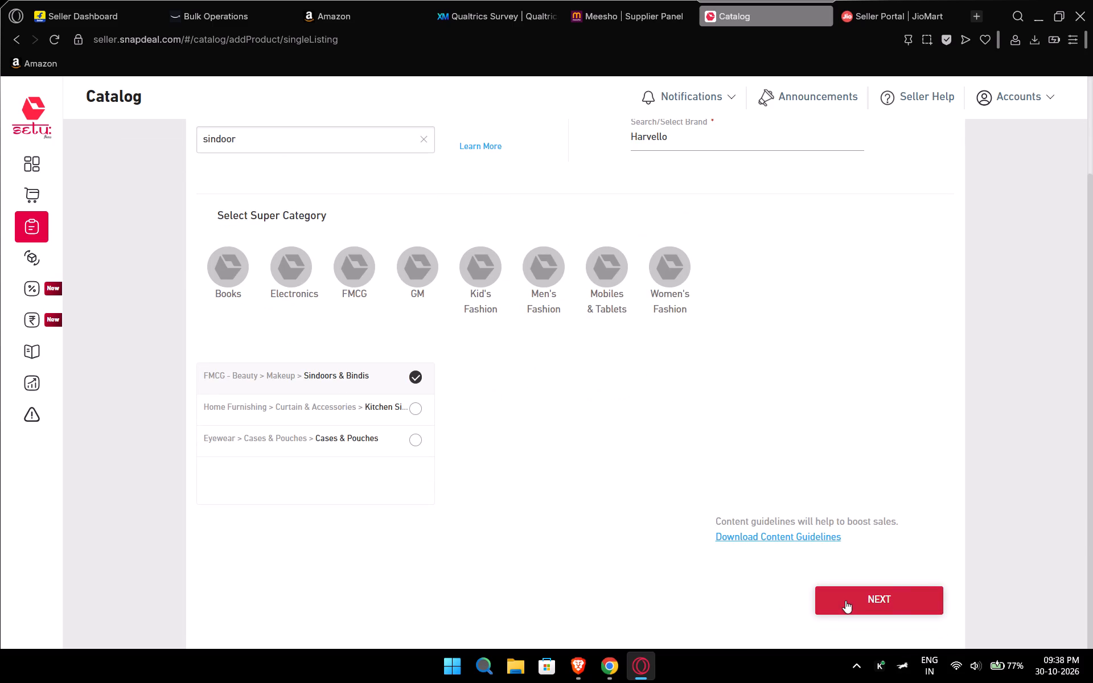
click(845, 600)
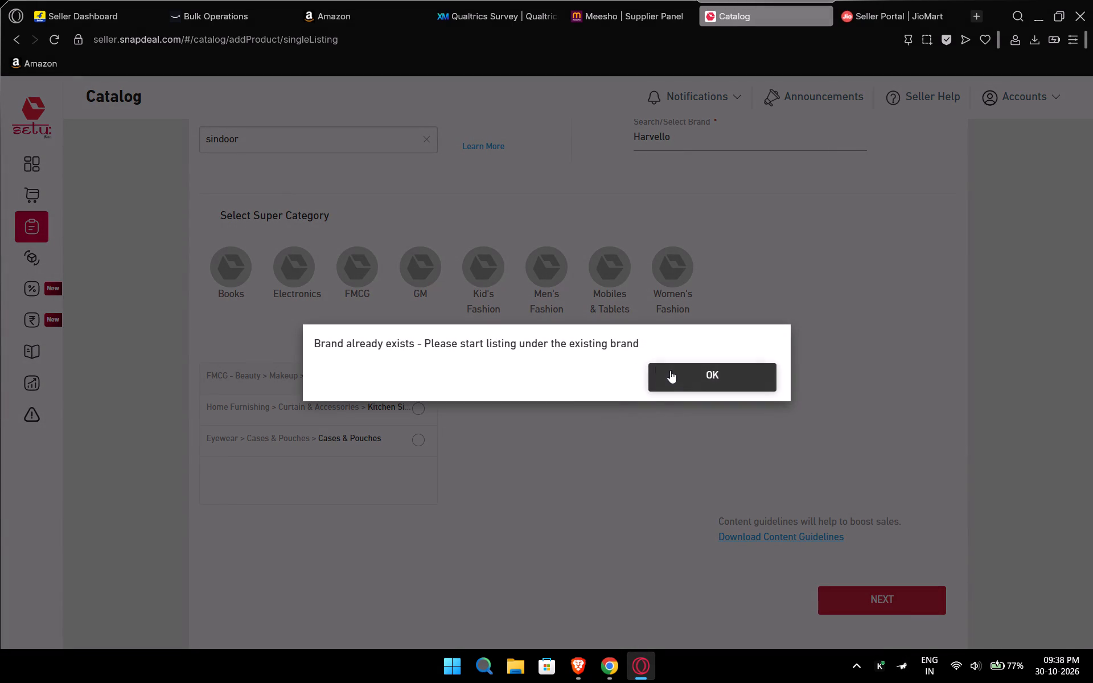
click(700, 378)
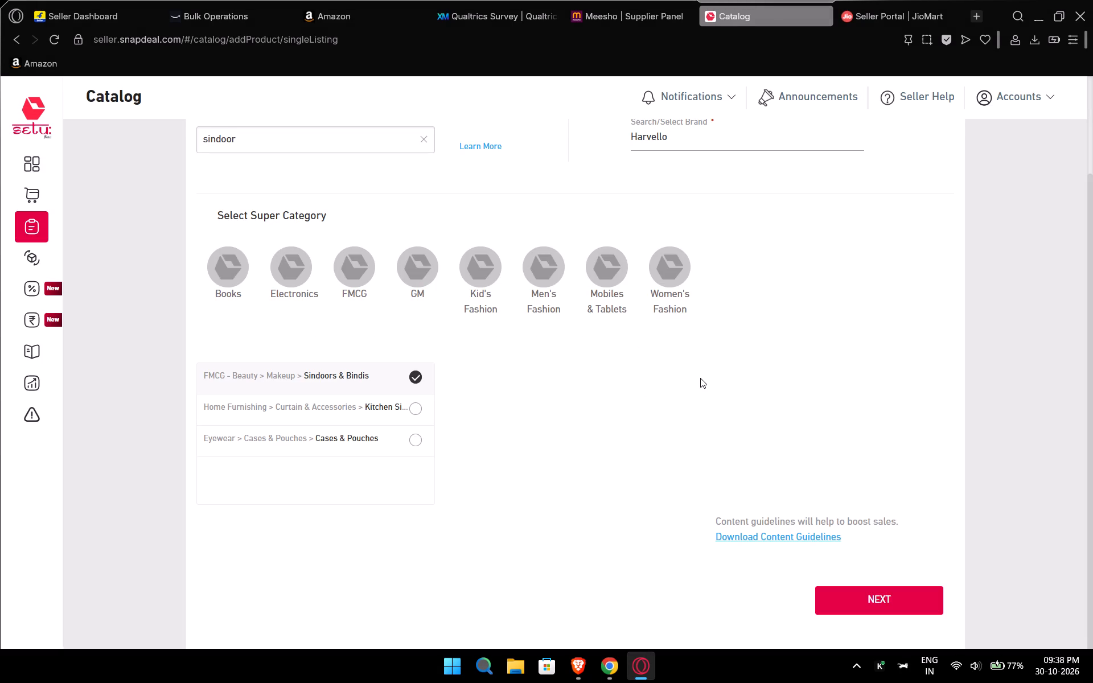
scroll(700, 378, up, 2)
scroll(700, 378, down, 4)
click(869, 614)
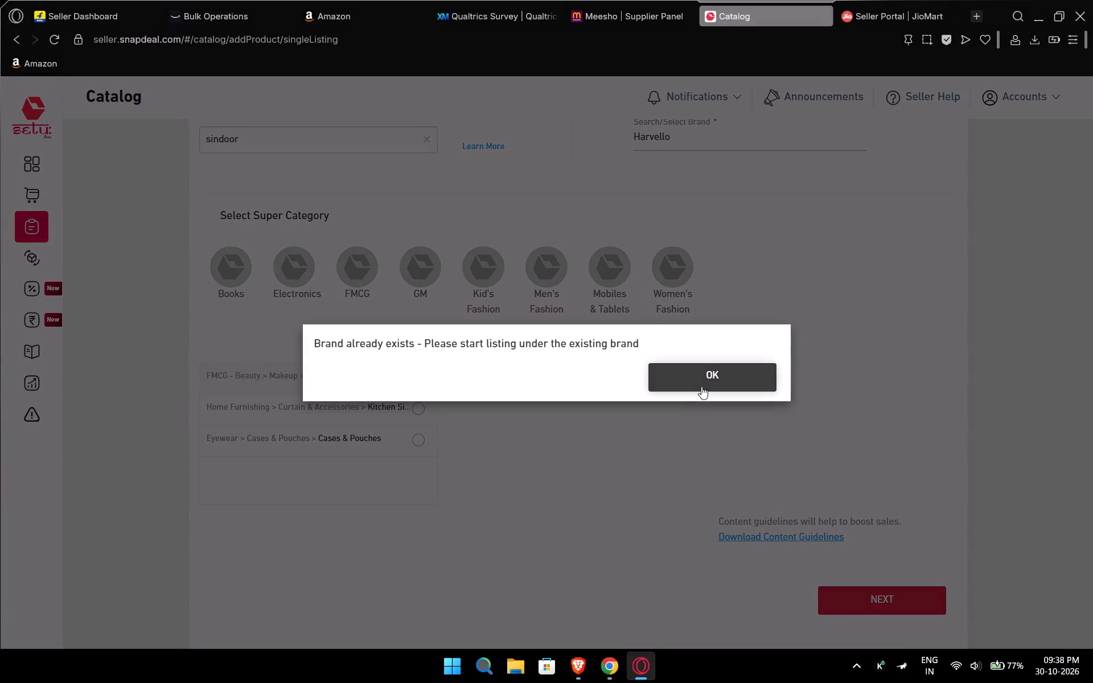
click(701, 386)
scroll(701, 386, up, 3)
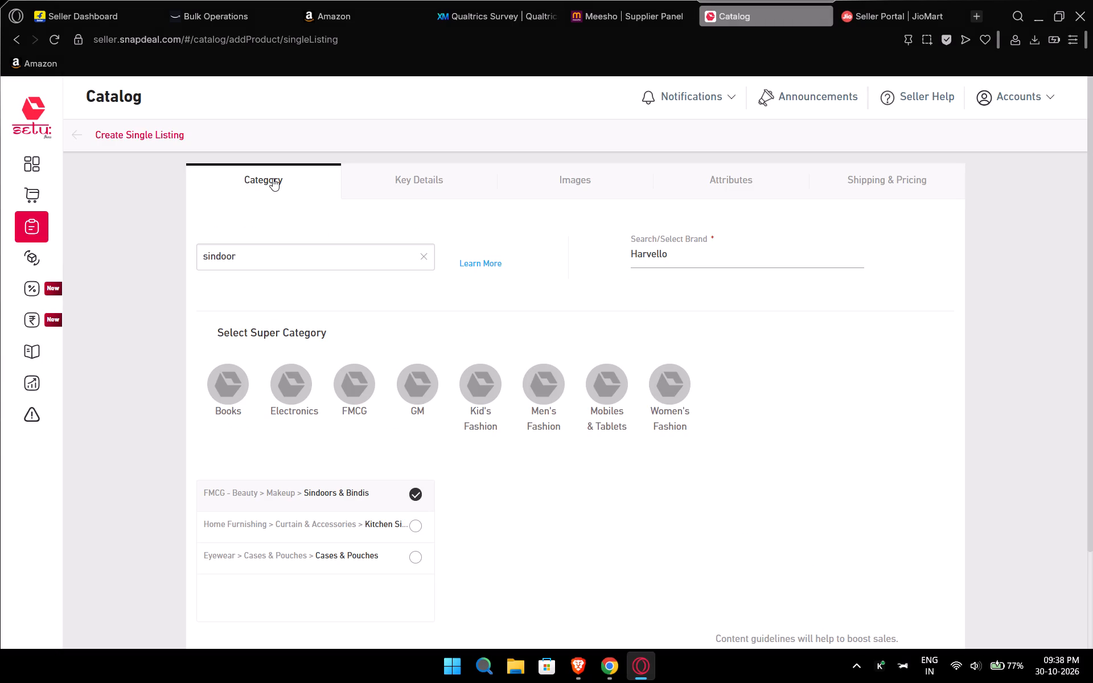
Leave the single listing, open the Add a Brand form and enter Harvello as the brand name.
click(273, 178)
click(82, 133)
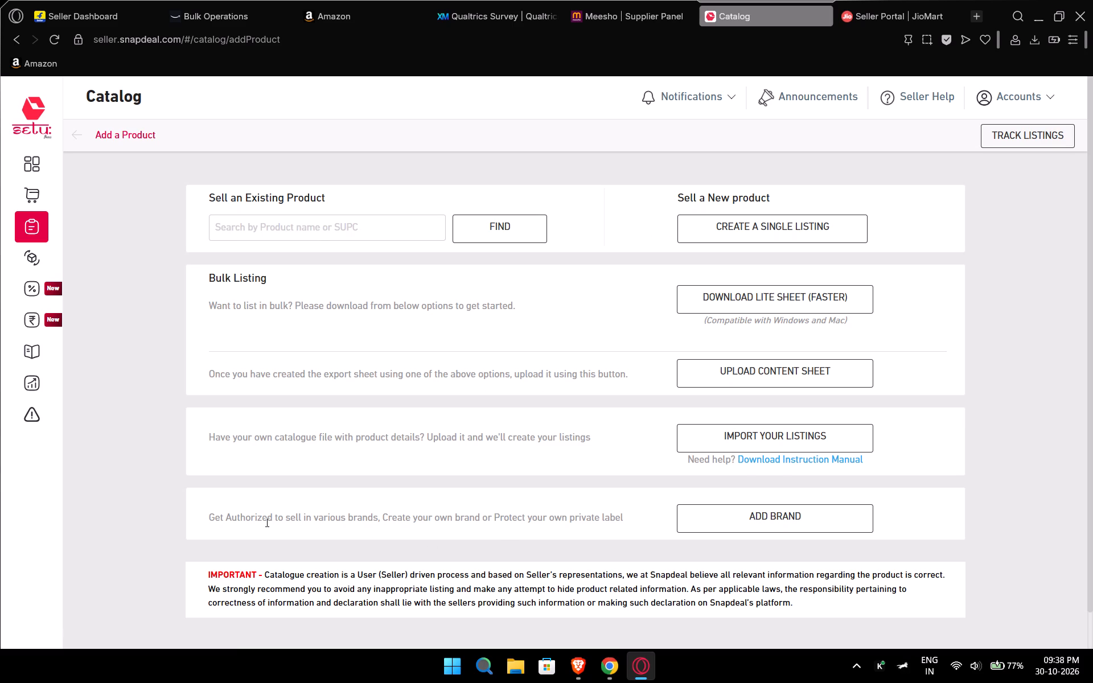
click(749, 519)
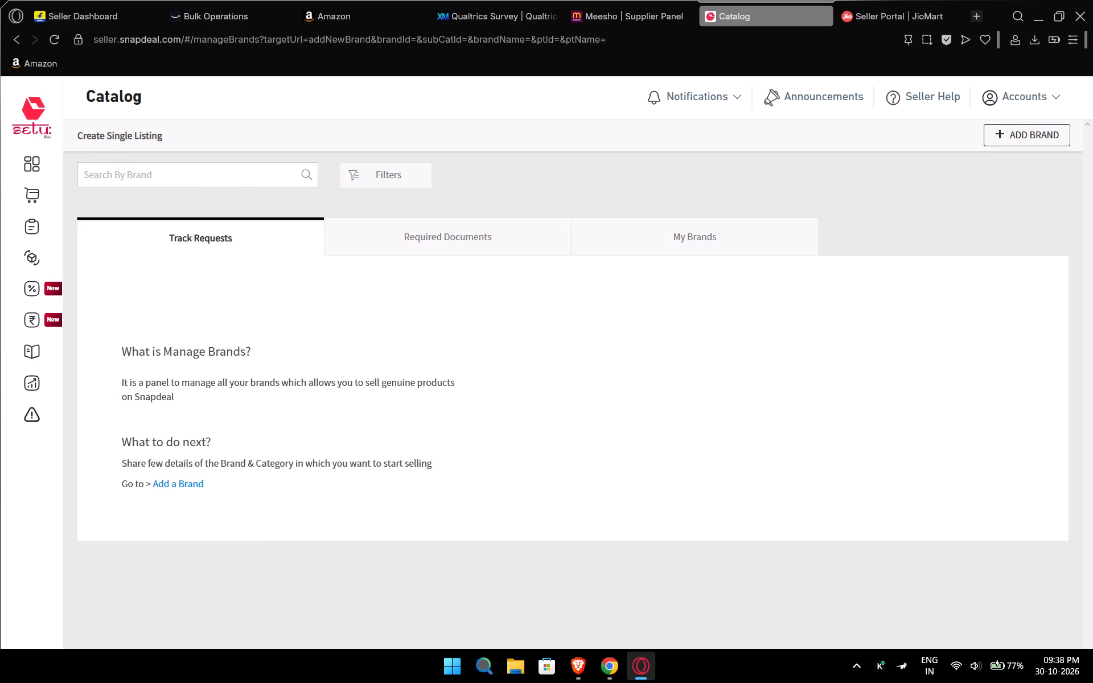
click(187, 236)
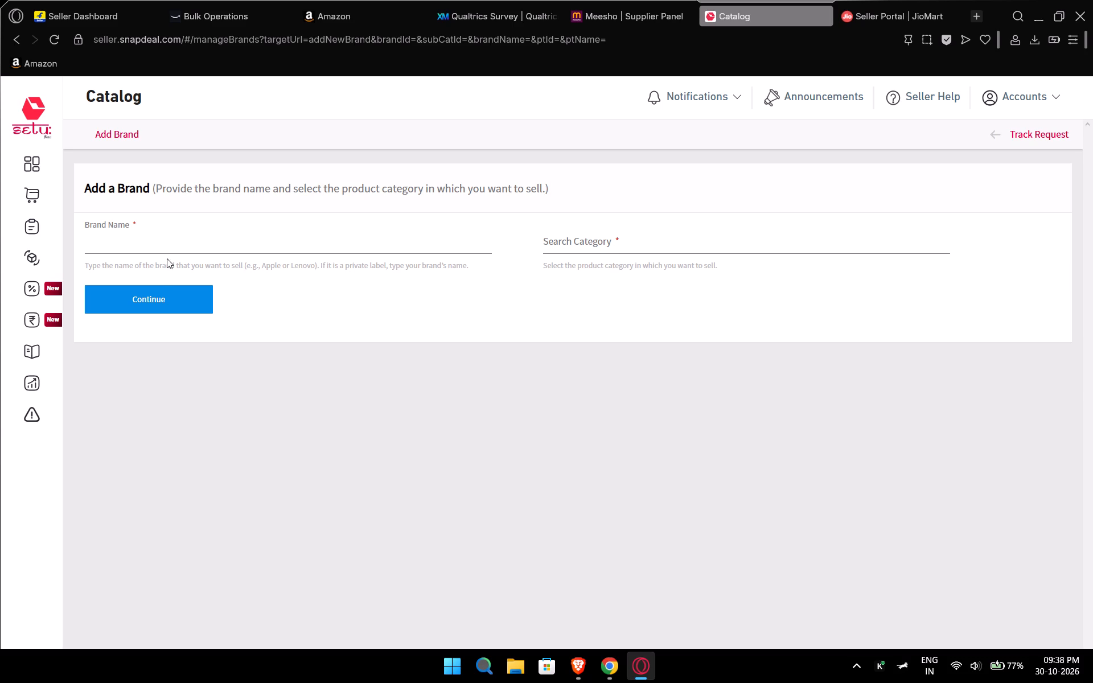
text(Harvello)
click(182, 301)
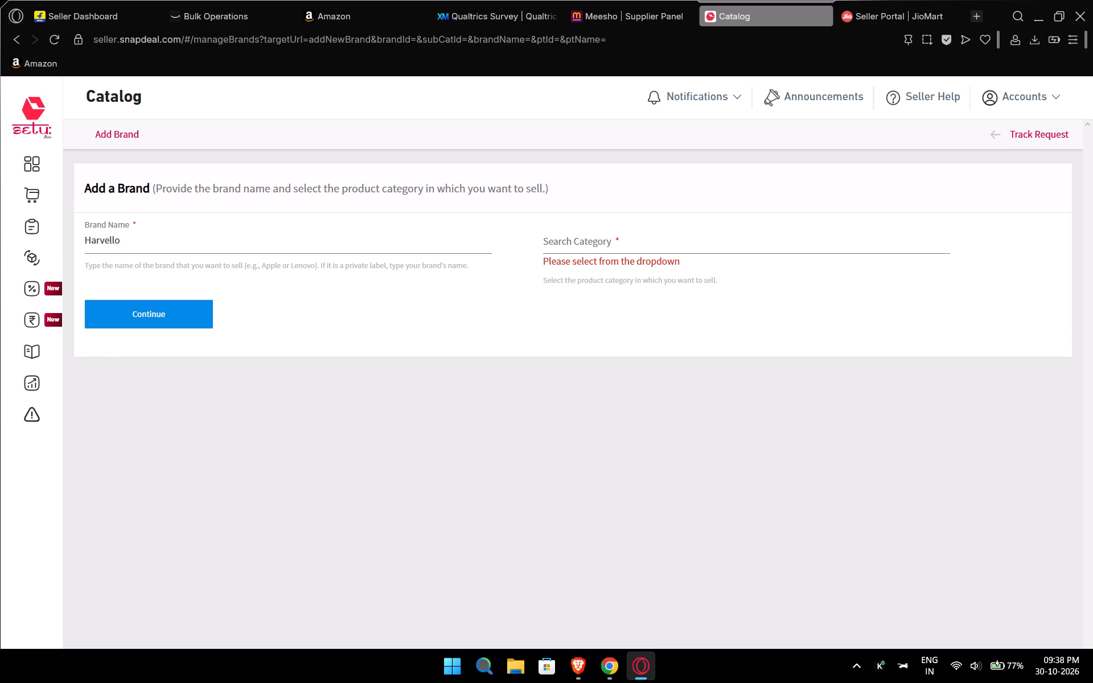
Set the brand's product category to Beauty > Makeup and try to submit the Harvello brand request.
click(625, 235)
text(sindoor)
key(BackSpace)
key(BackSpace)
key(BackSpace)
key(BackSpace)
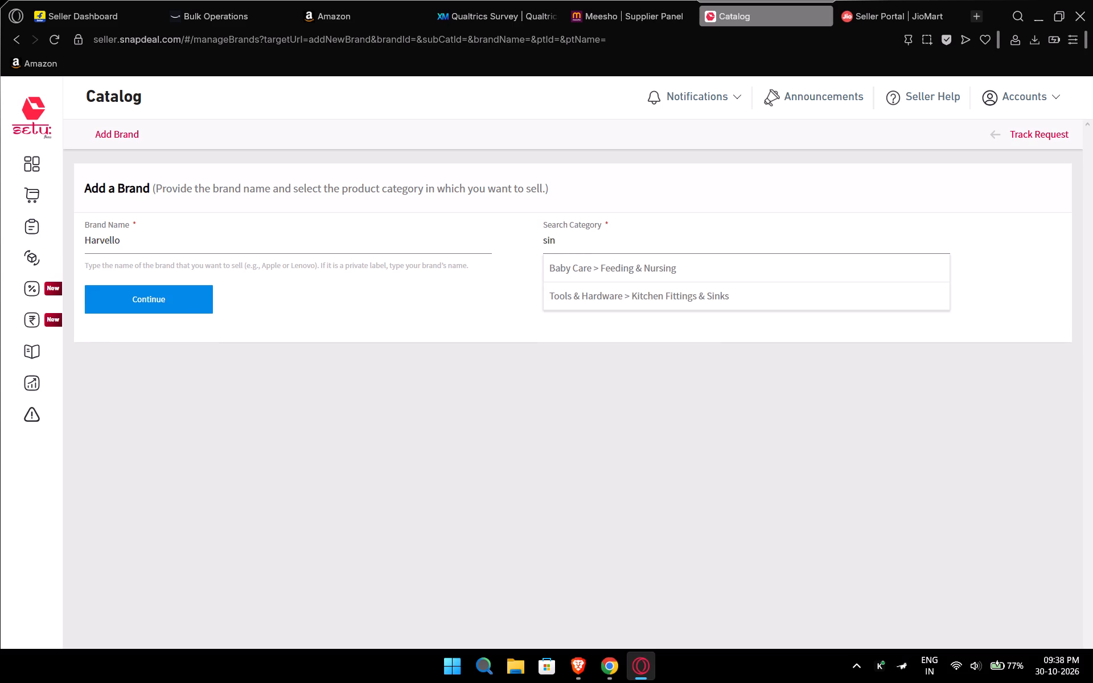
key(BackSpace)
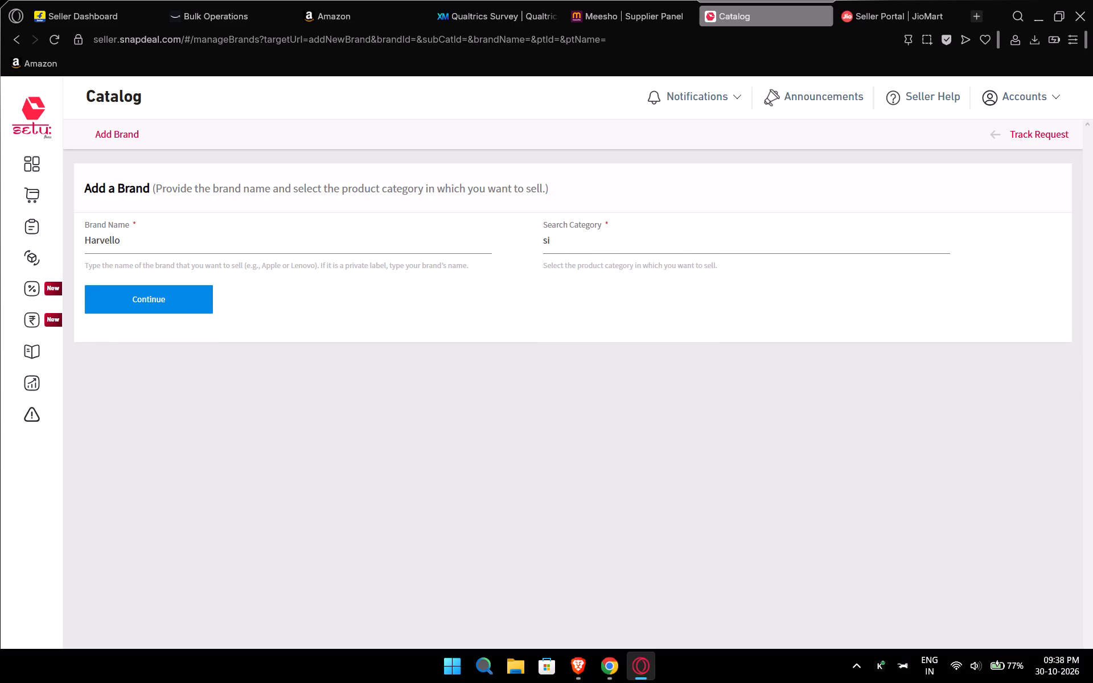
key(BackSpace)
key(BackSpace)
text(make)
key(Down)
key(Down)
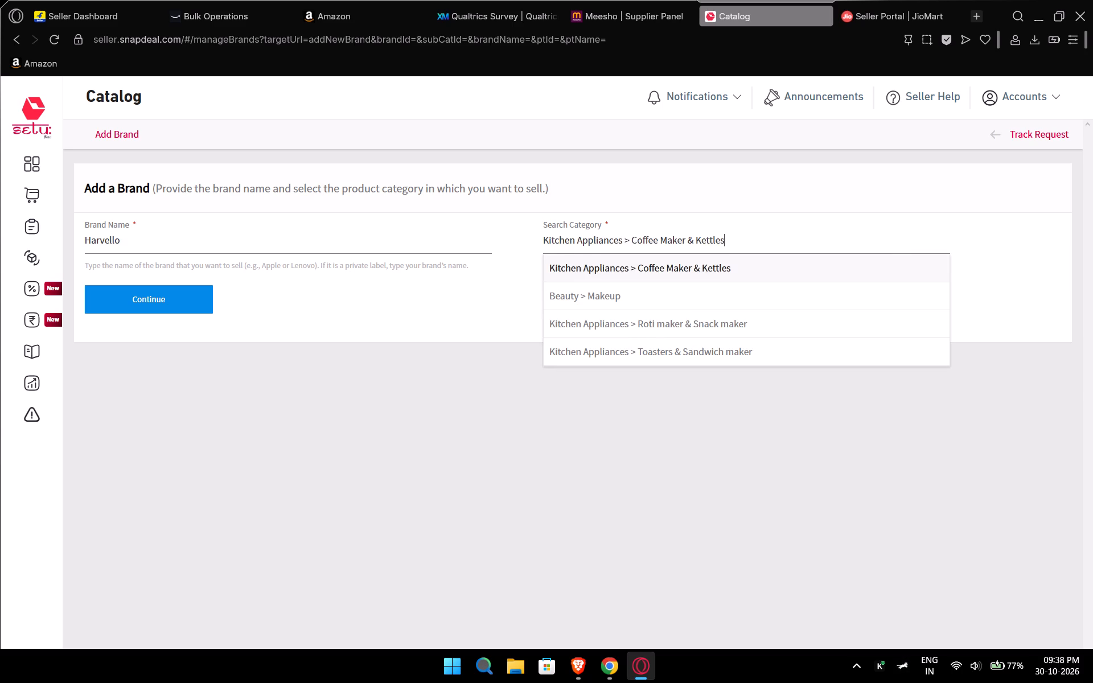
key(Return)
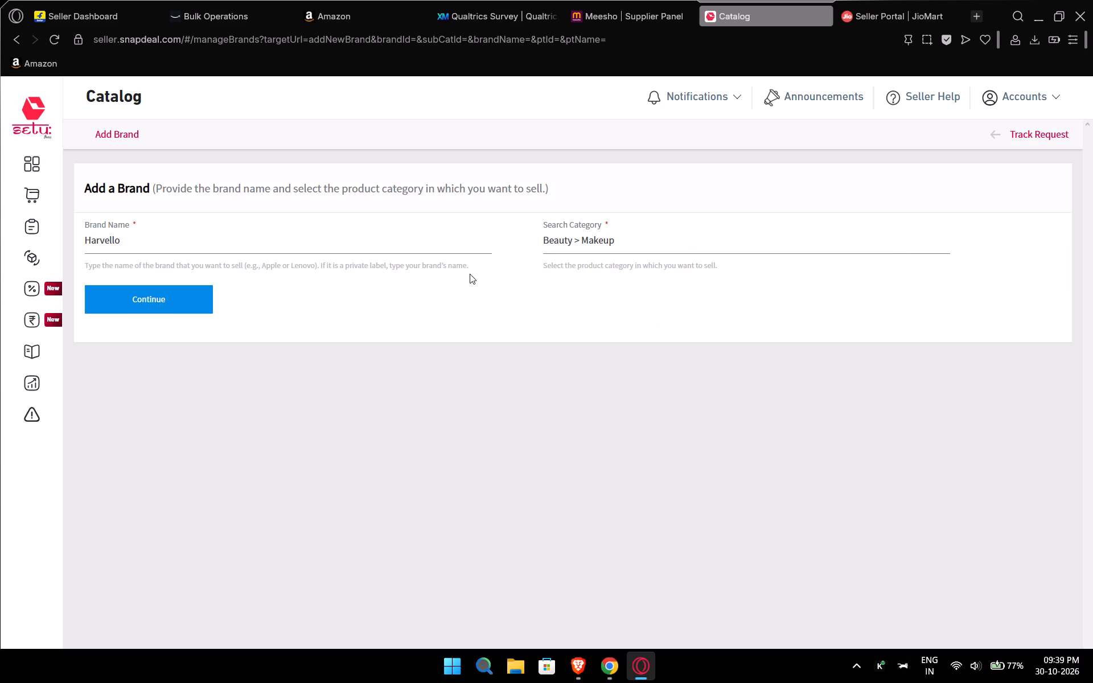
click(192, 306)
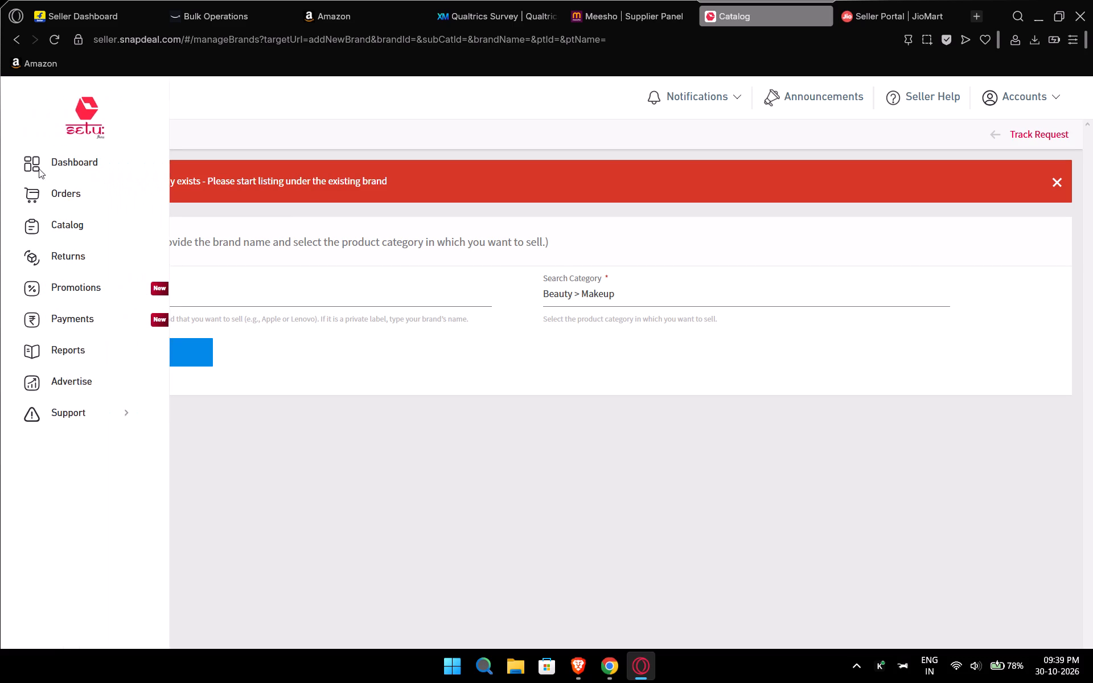
Leave the brand request form, return to the catalog and open the Add a Product page.
click(60, 207)
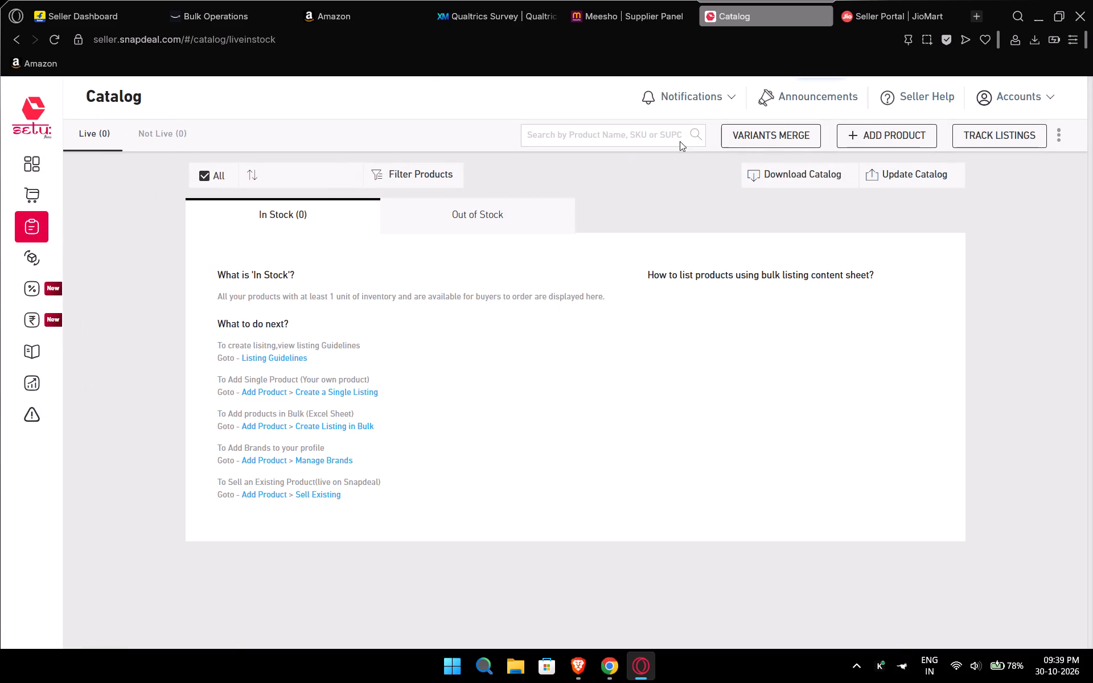
click(886, 129)
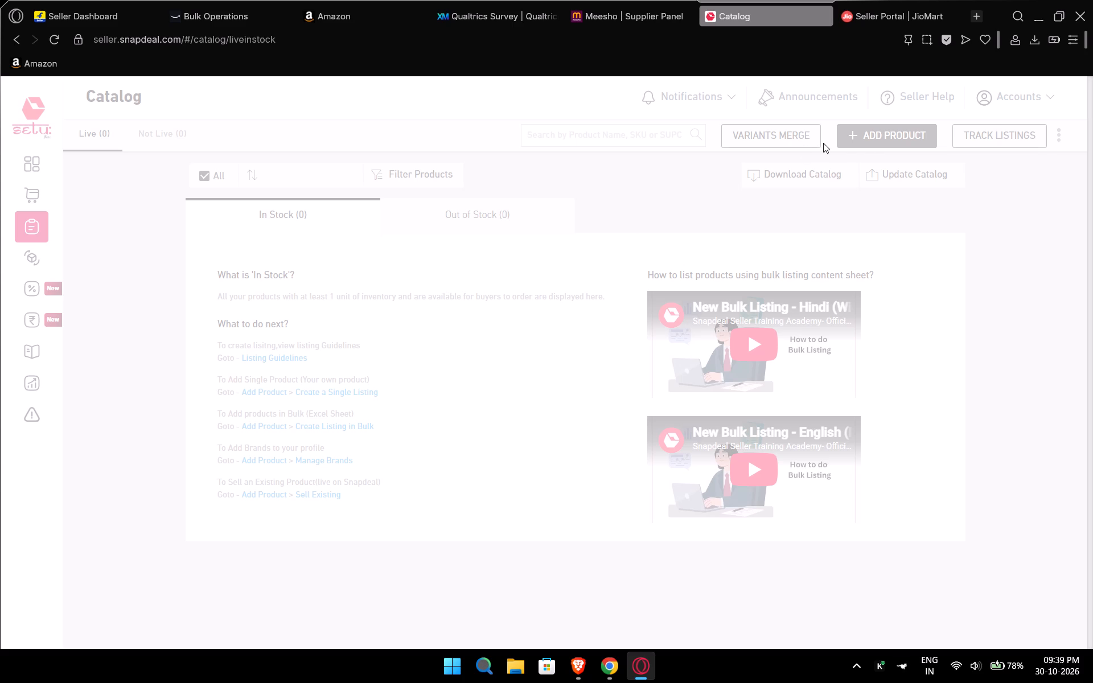
click(869, 136)
click(869, 136)
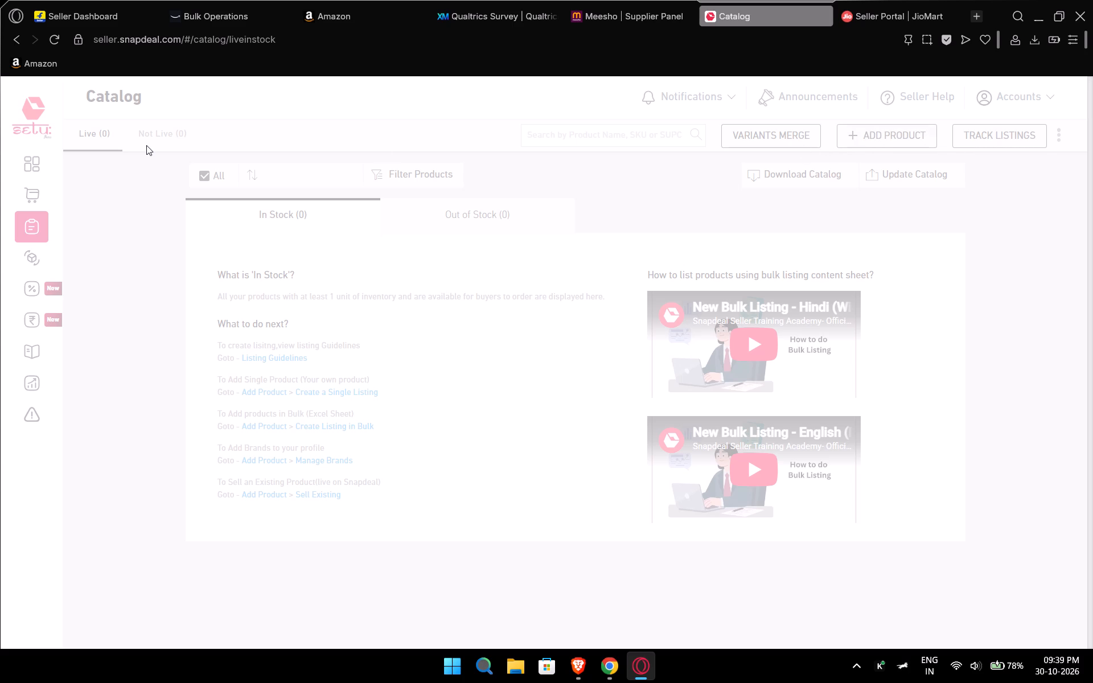
click(58, 41)
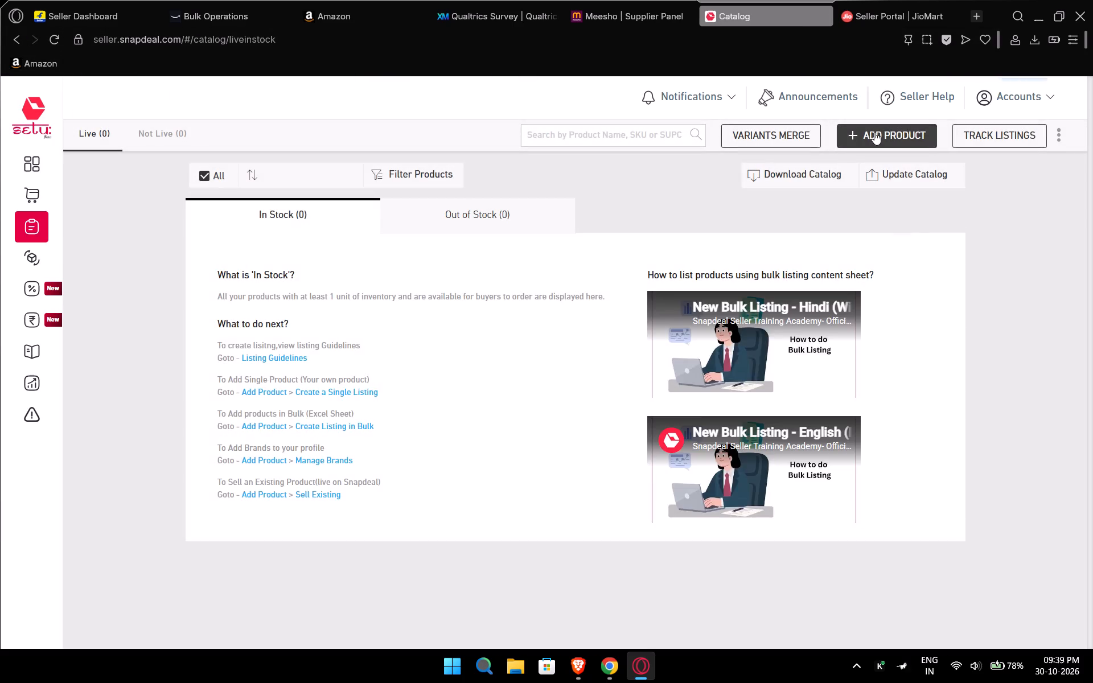
click(874, 132)
click(331, 230)
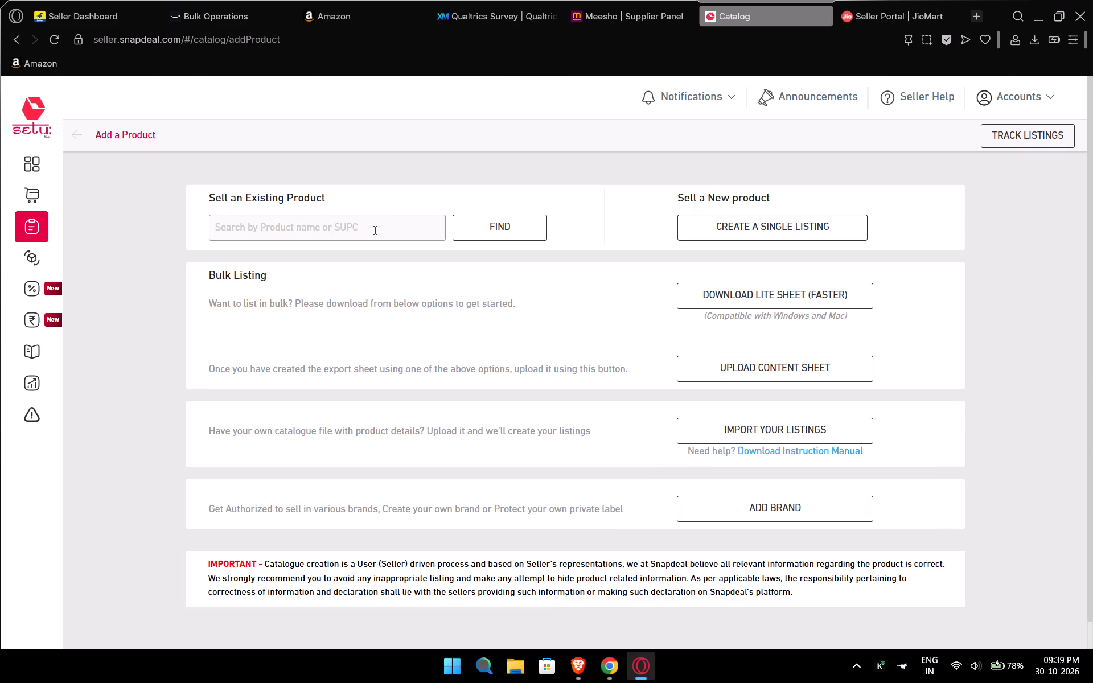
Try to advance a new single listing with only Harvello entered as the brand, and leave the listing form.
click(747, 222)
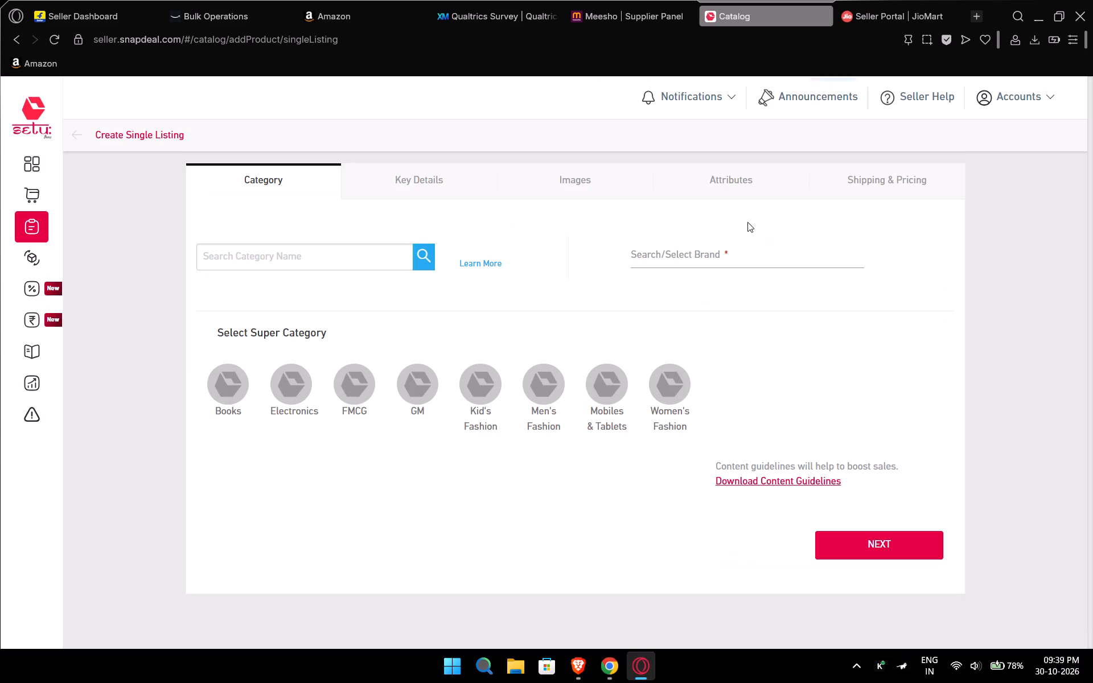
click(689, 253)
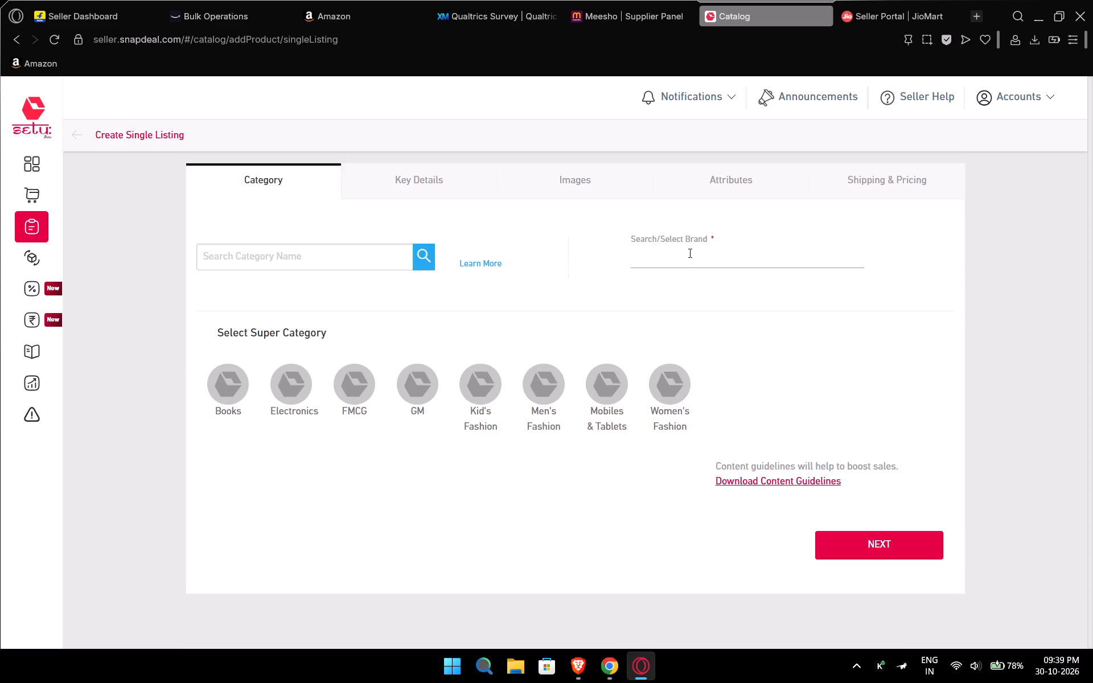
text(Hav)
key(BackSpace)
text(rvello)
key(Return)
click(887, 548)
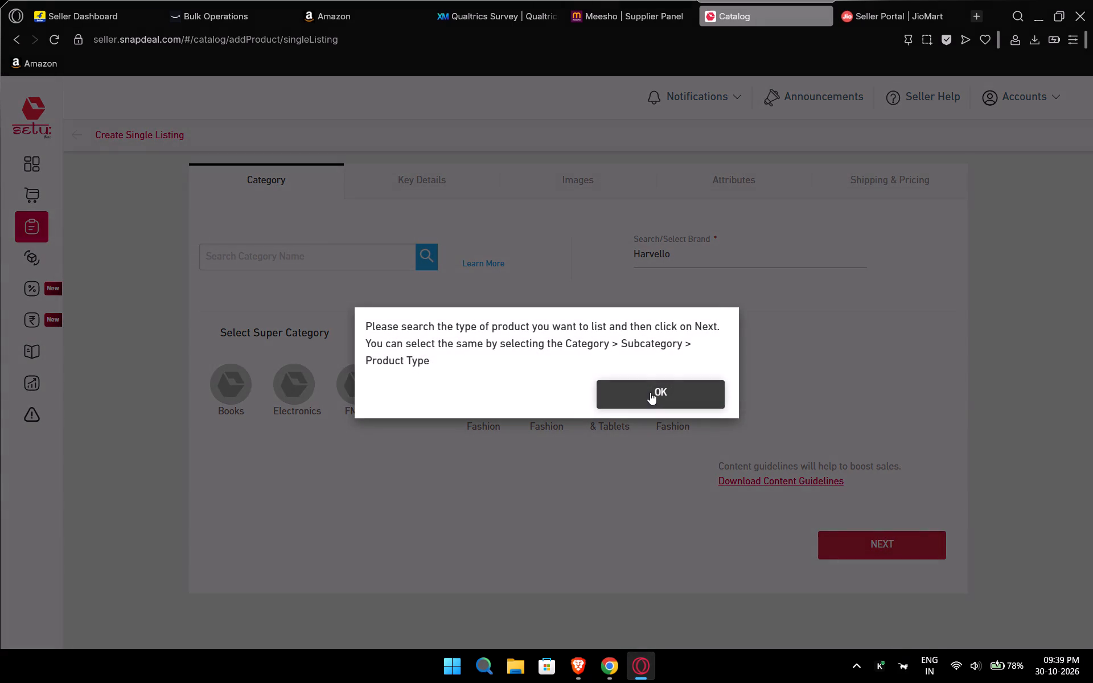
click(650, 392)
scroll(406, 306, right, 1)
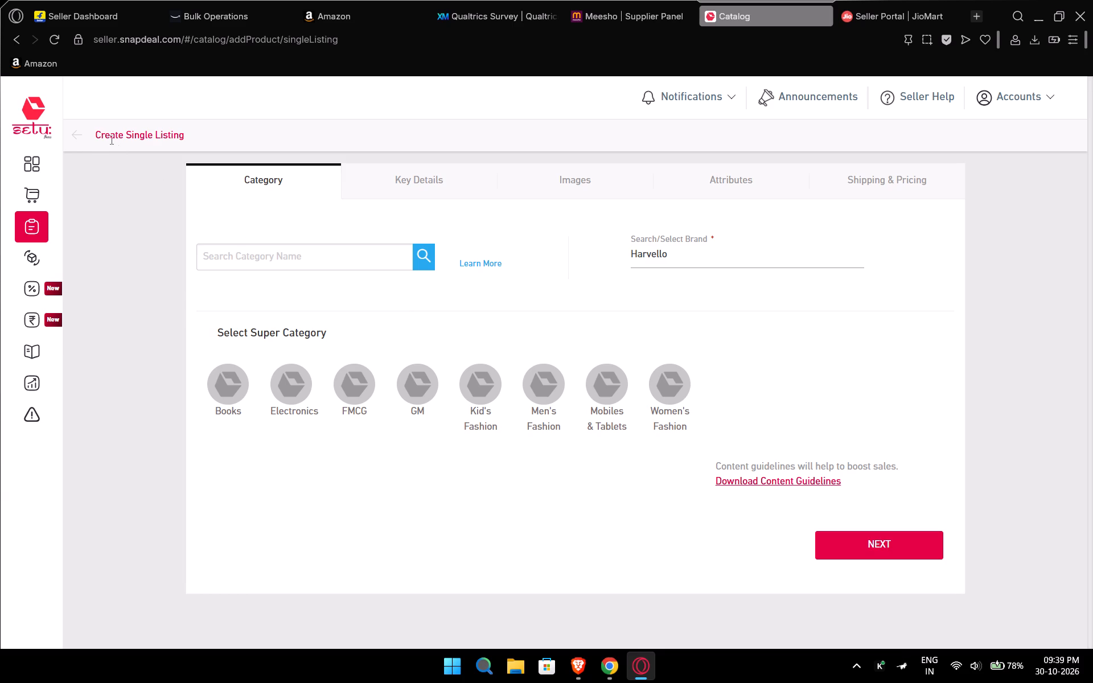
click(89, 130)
Search the existing products on Snapdeal for Hanuman sindoor.
click(294, 220)
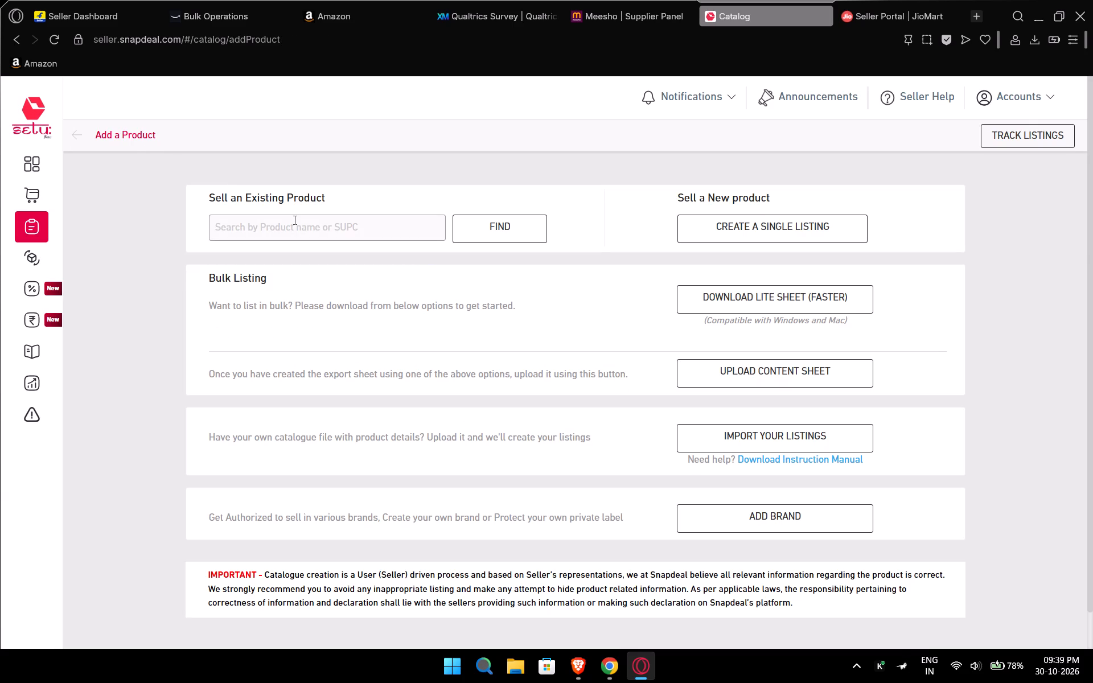
text(Hanuman)
key(space)
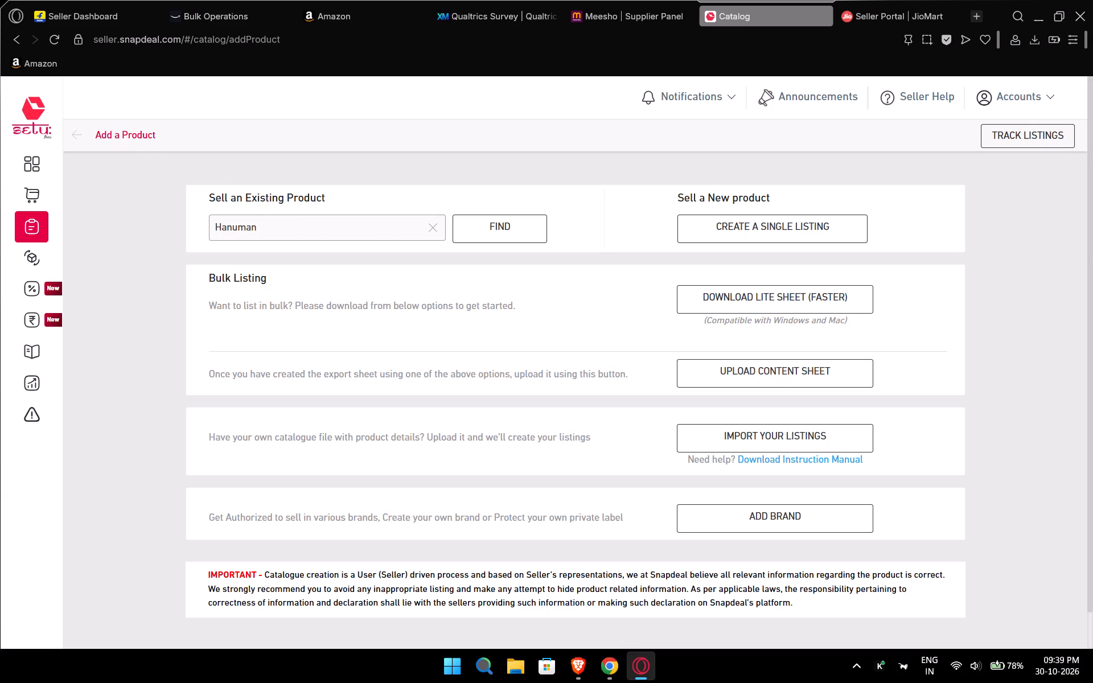
text(sindoor)
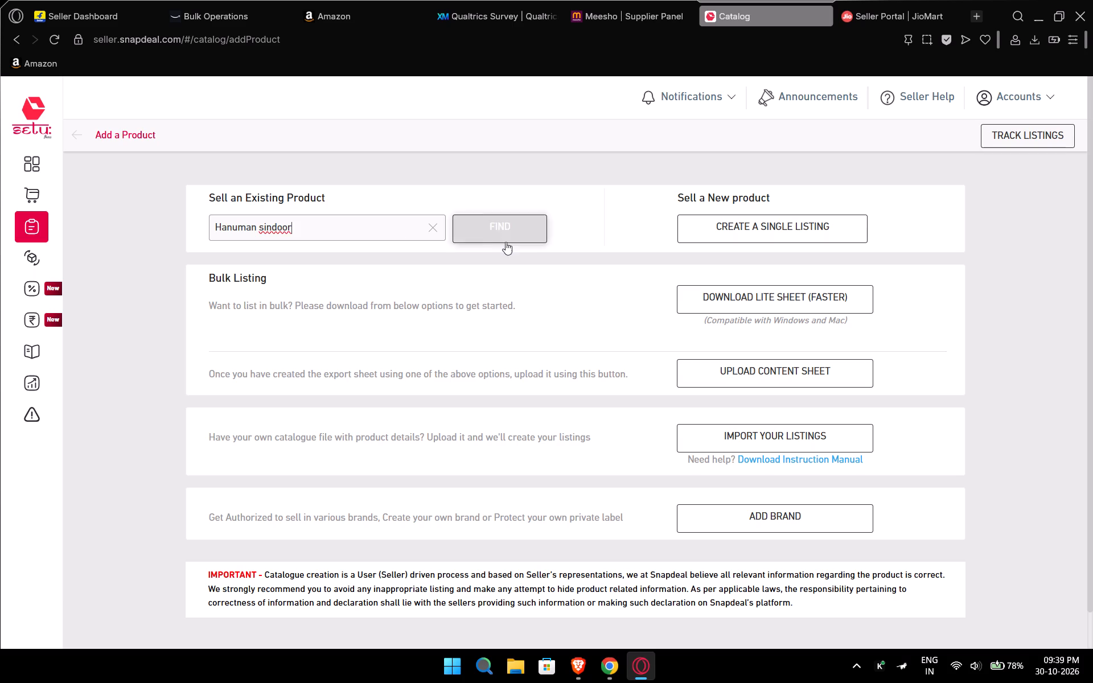
click(511, 242)
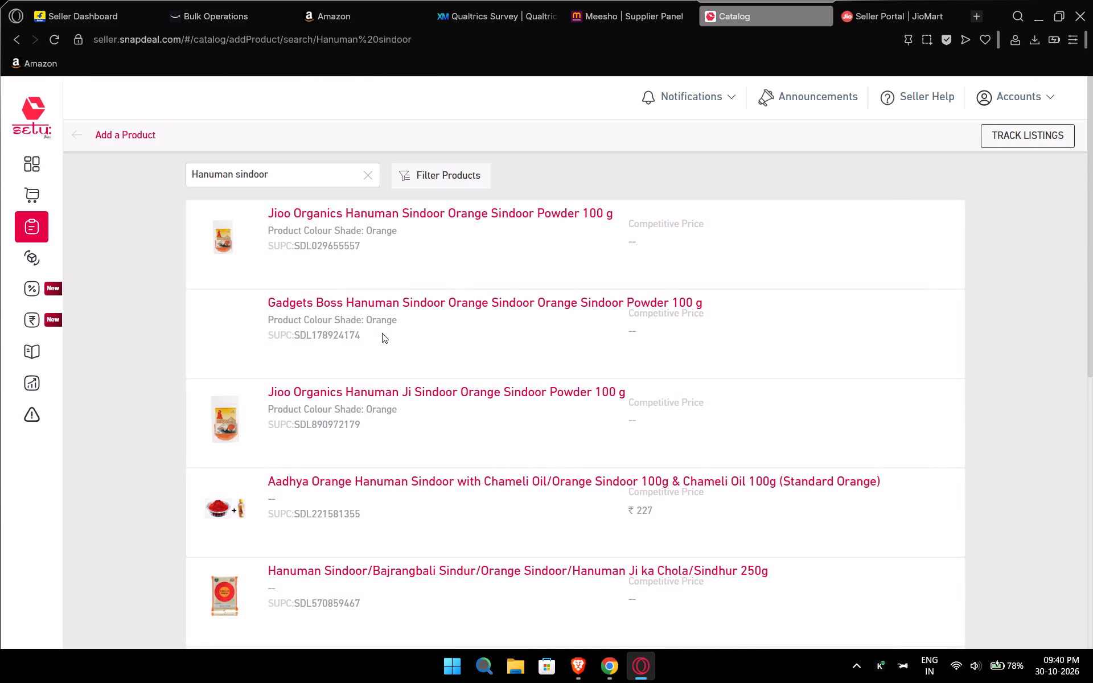
Examine both pages of the Hanuman sindoor results for an existing product to sell.
scroll(382, 333, down, 3)
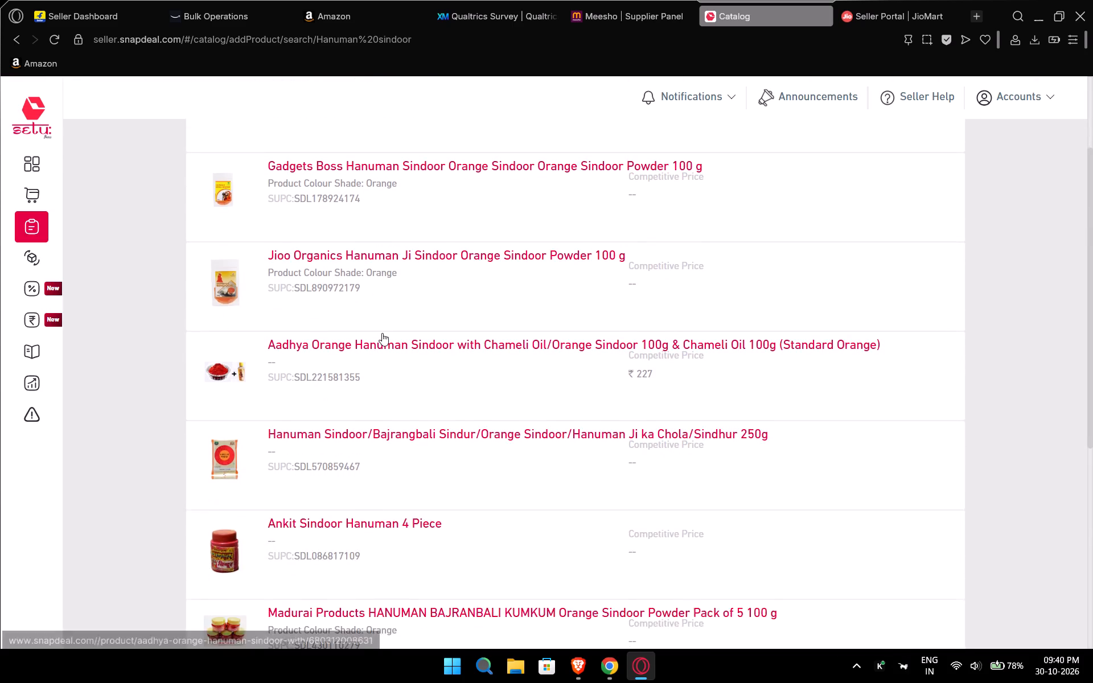
scroll(382, 333, down, 6)
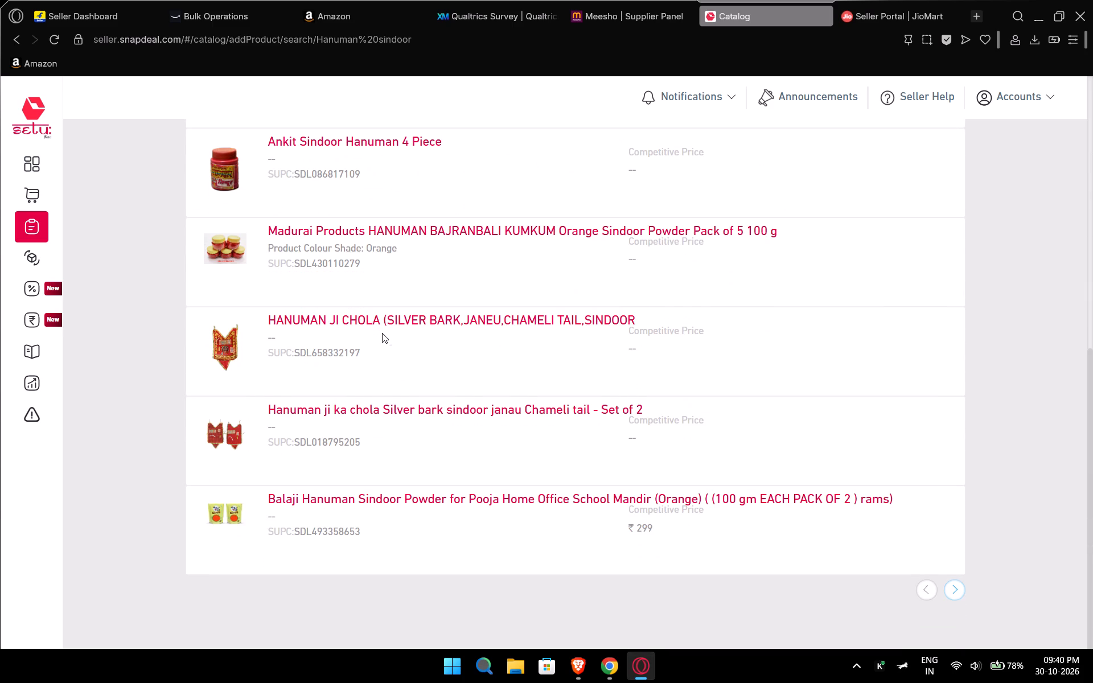
scroll(382, 333, up, 10)
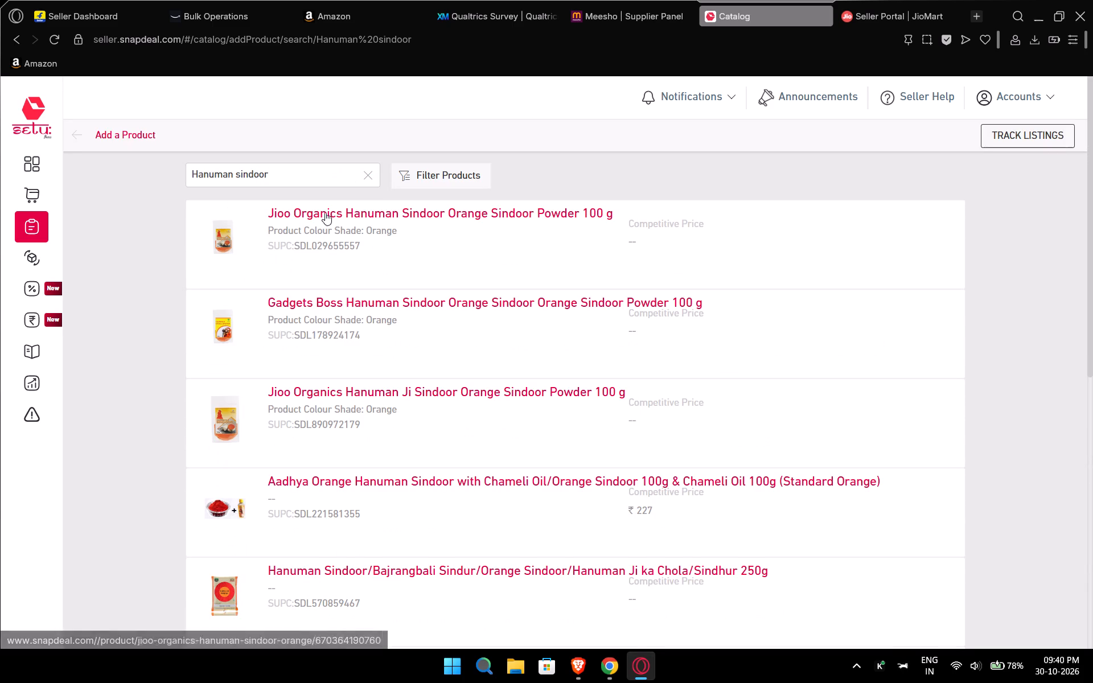
scroll(420, 286, down, 12)
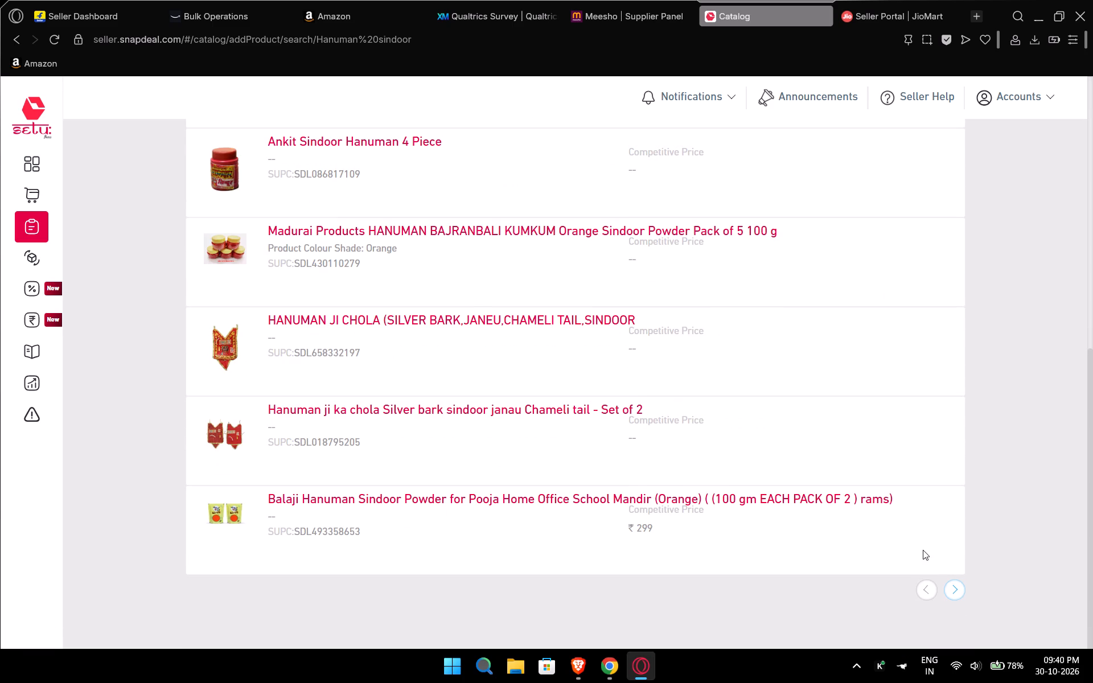
click(947, 587)
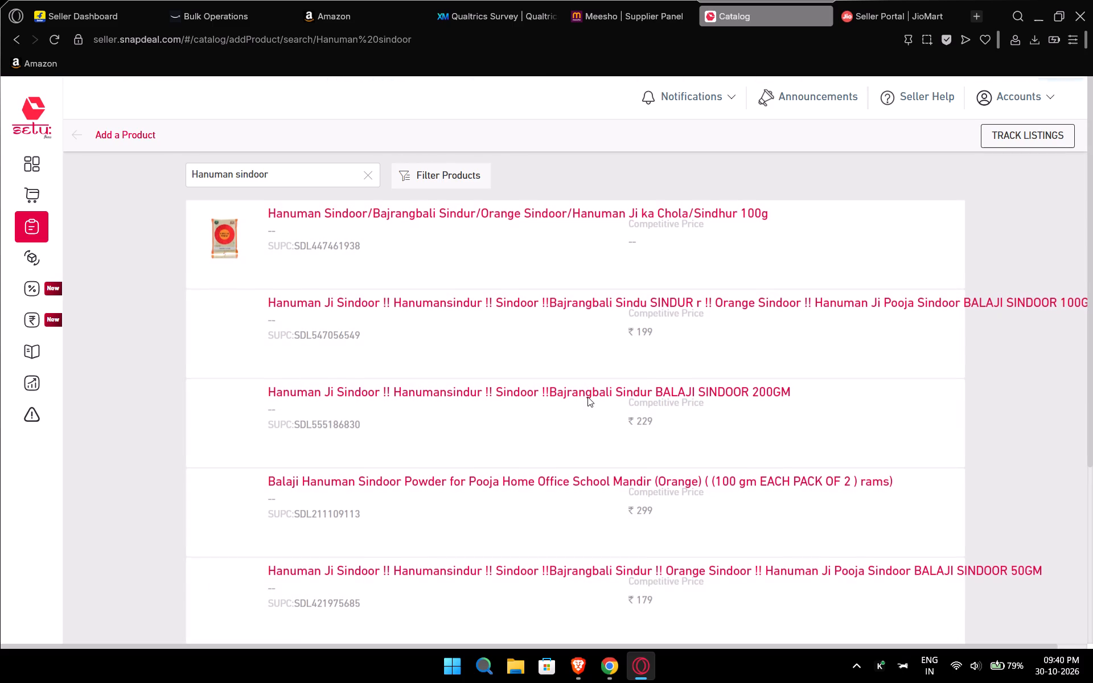
scroll(587, 397, down, 5)
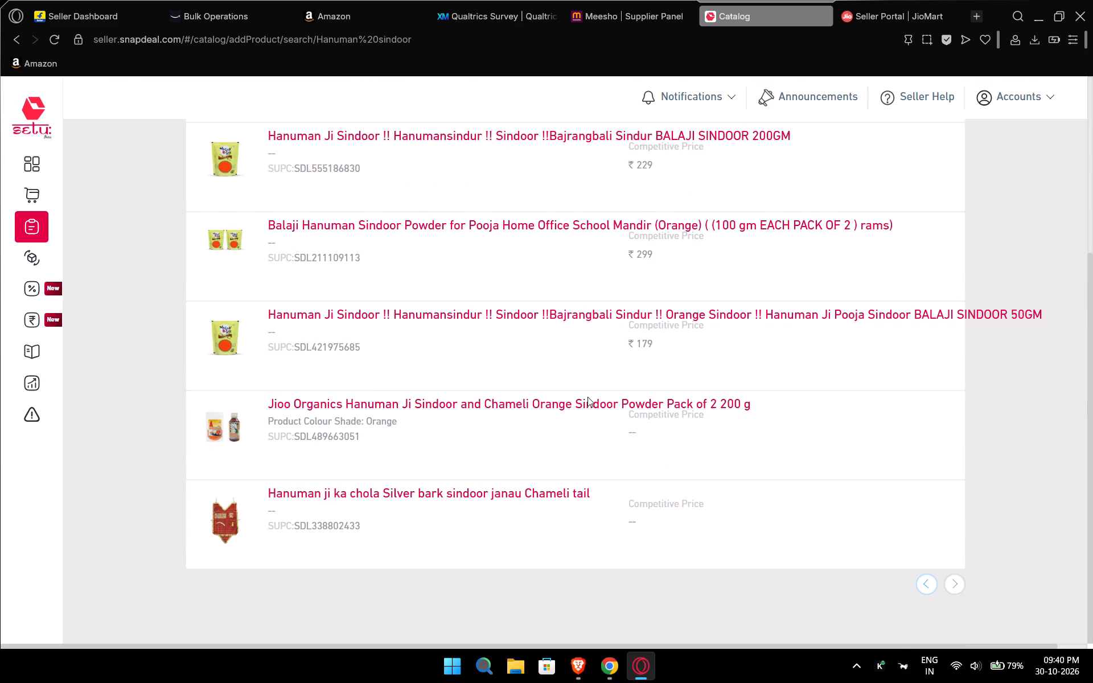
scroll(587, 397, down, 1)
click(964, 577)
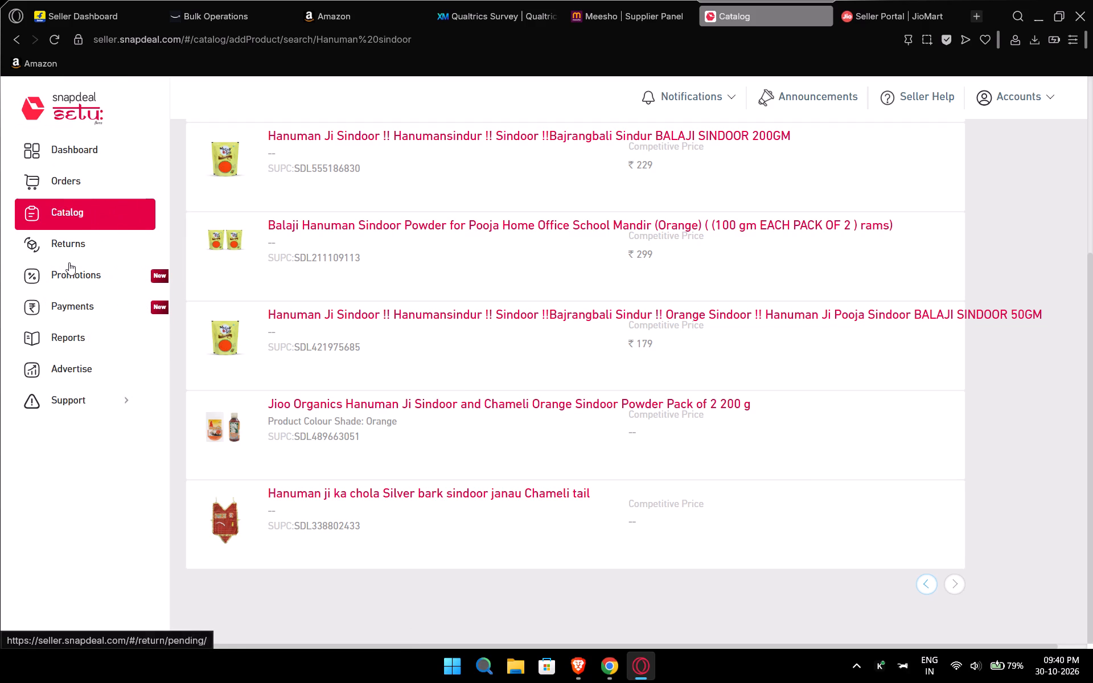
Return to the catalog, start a new single listing and enter Harvello Pvt. Ltd. as its brand.
click(78, 182)
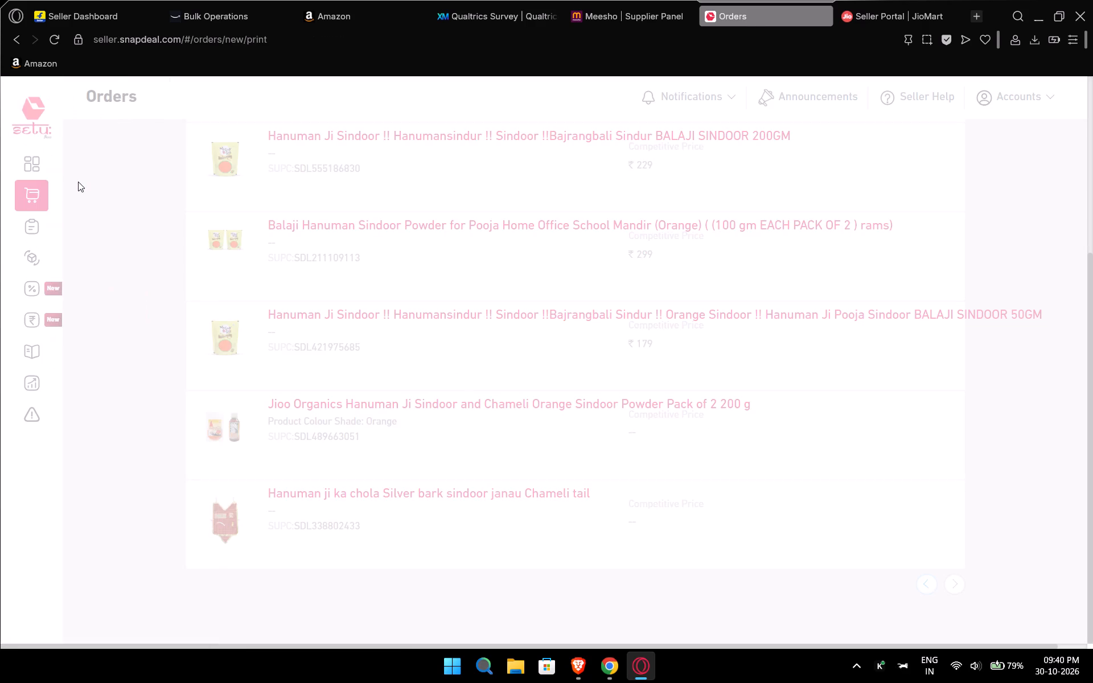
click(76, 212)
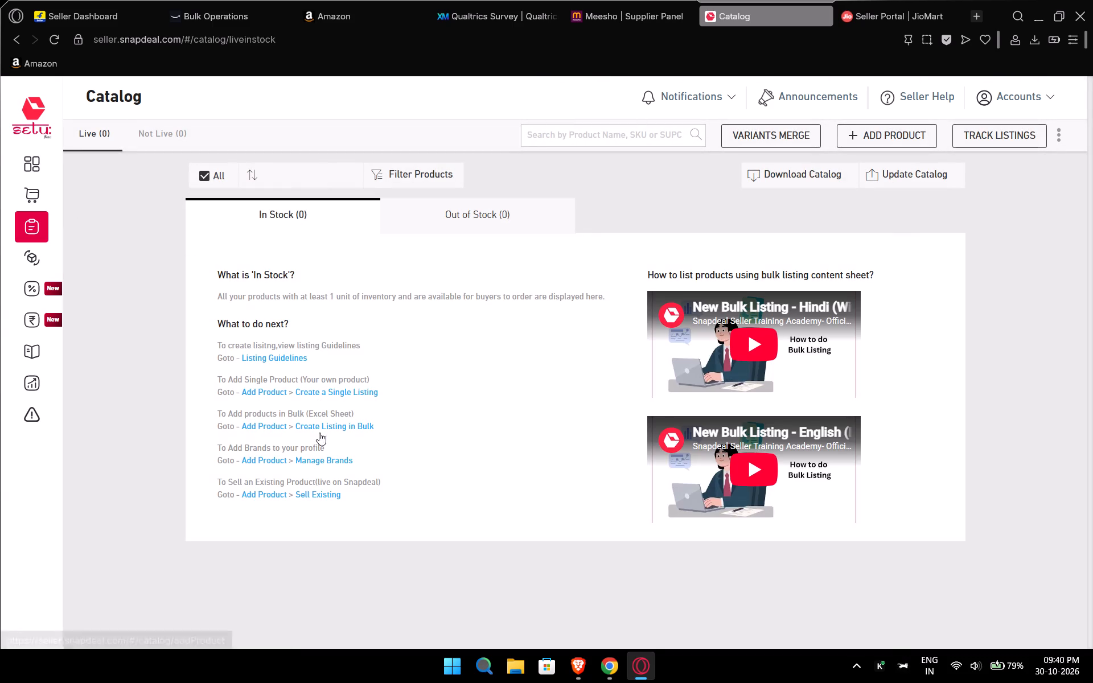
click(305, 497)
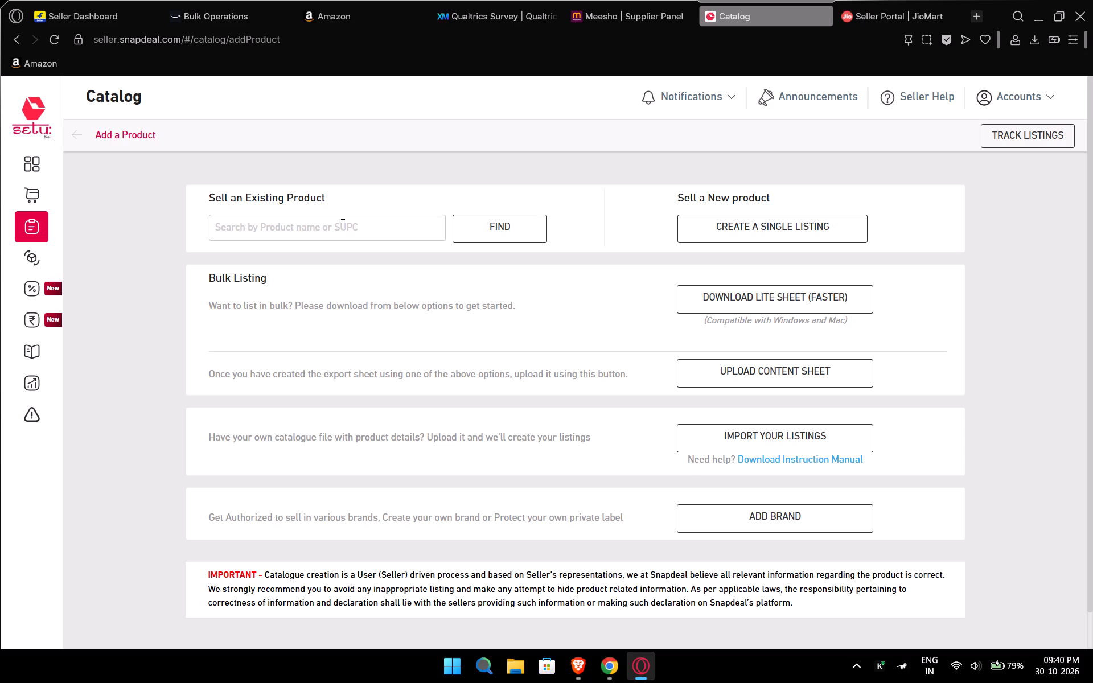
click(749, 225)
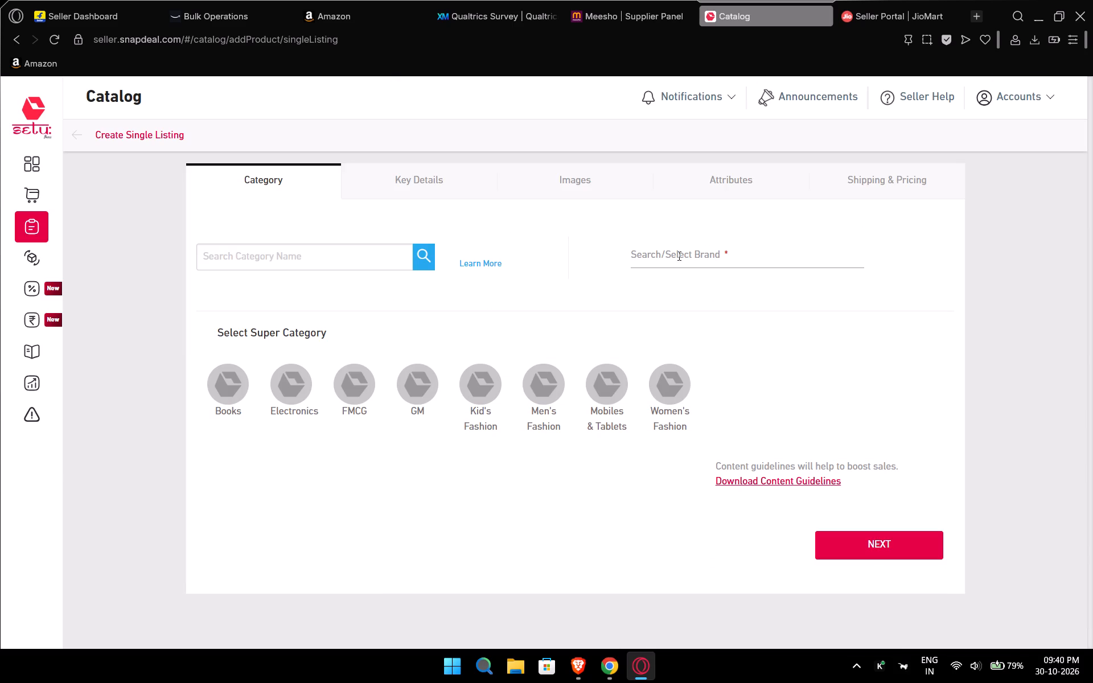
click(678, 256)
text(Harvello Pvt)
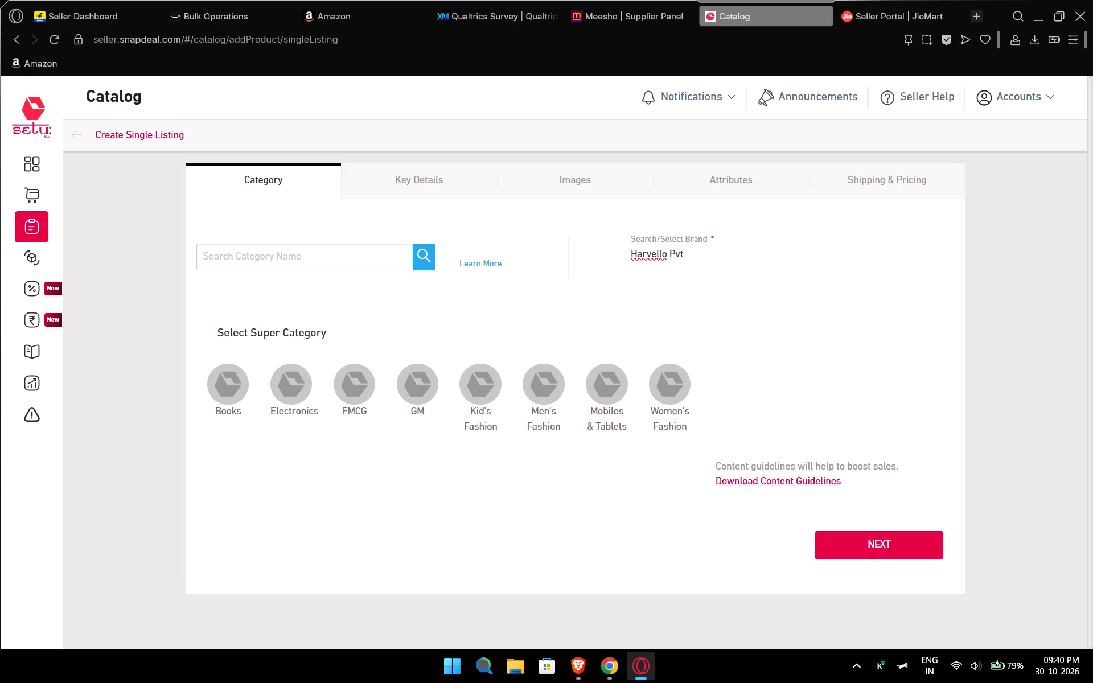
text(.)
key(space)
text(Ltd.)
Search categories for sindoor and select FMCG - Beauty > Makeup > Sindoors & Bindis for the listing.
click(320, 260)
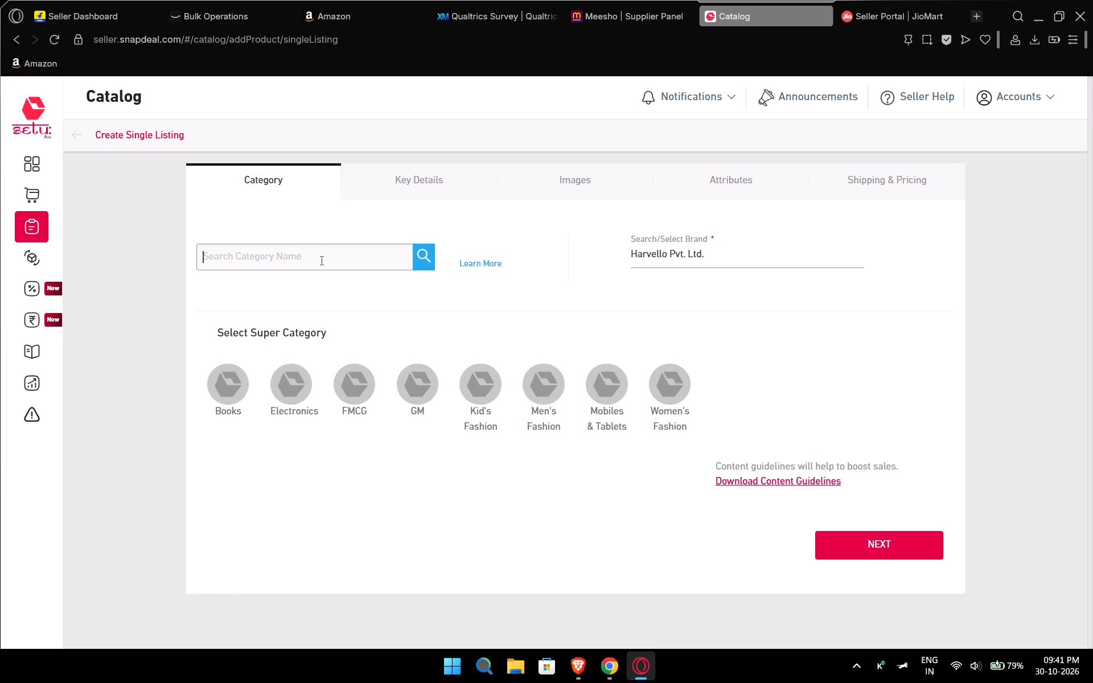
text(sindoor)
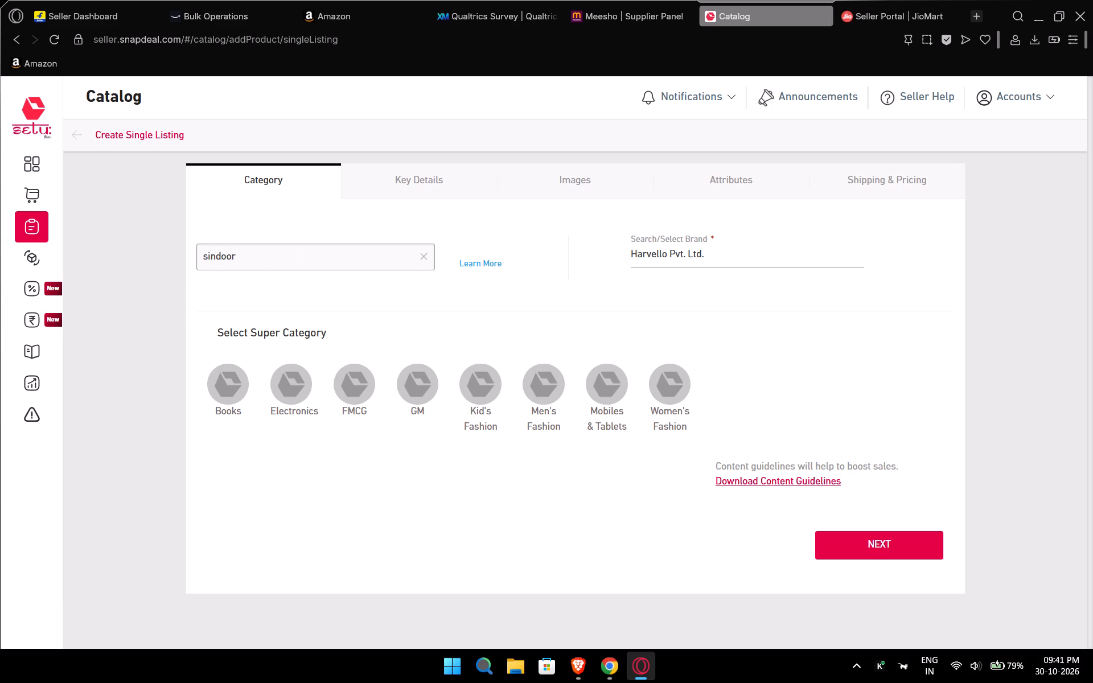
key(Return)
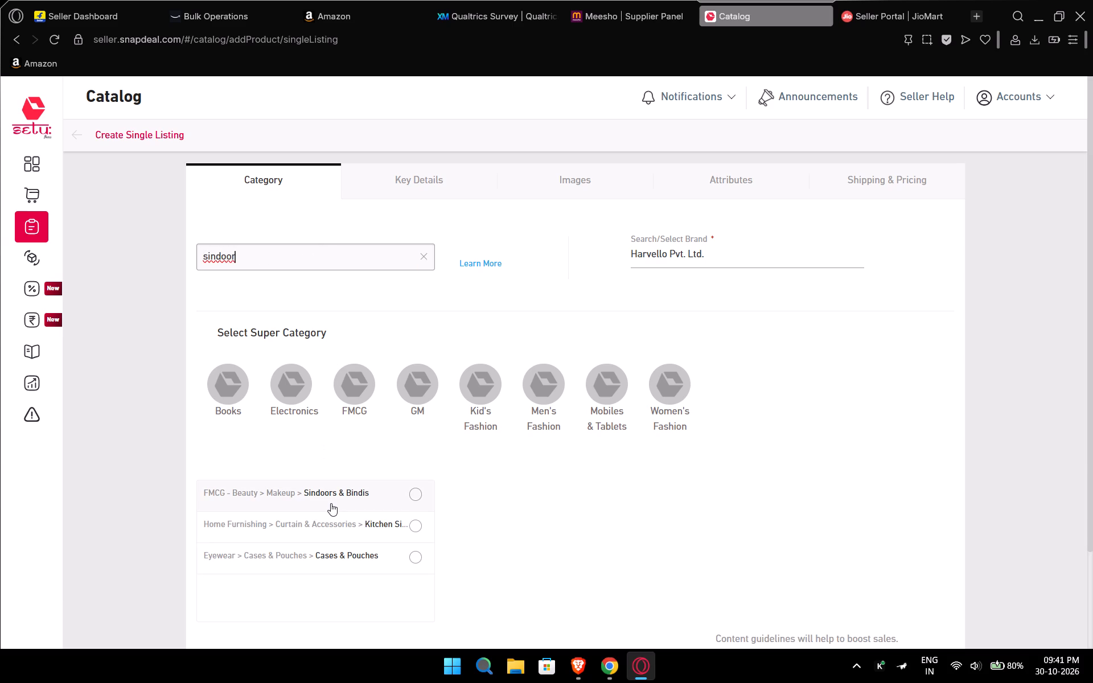
click(331, 504)
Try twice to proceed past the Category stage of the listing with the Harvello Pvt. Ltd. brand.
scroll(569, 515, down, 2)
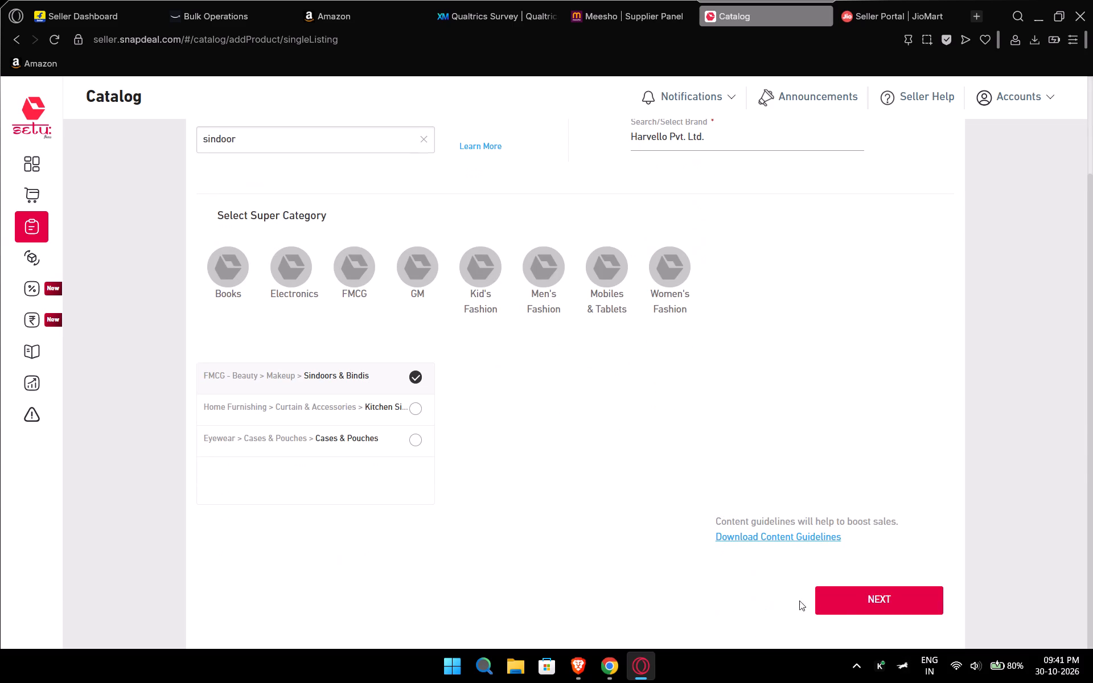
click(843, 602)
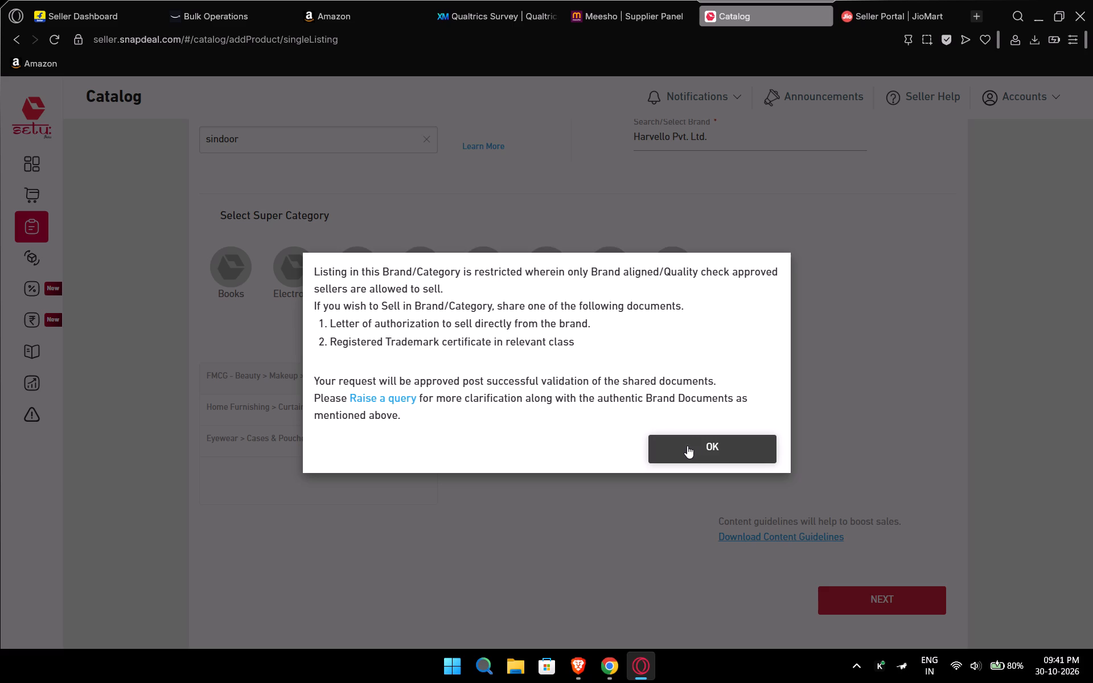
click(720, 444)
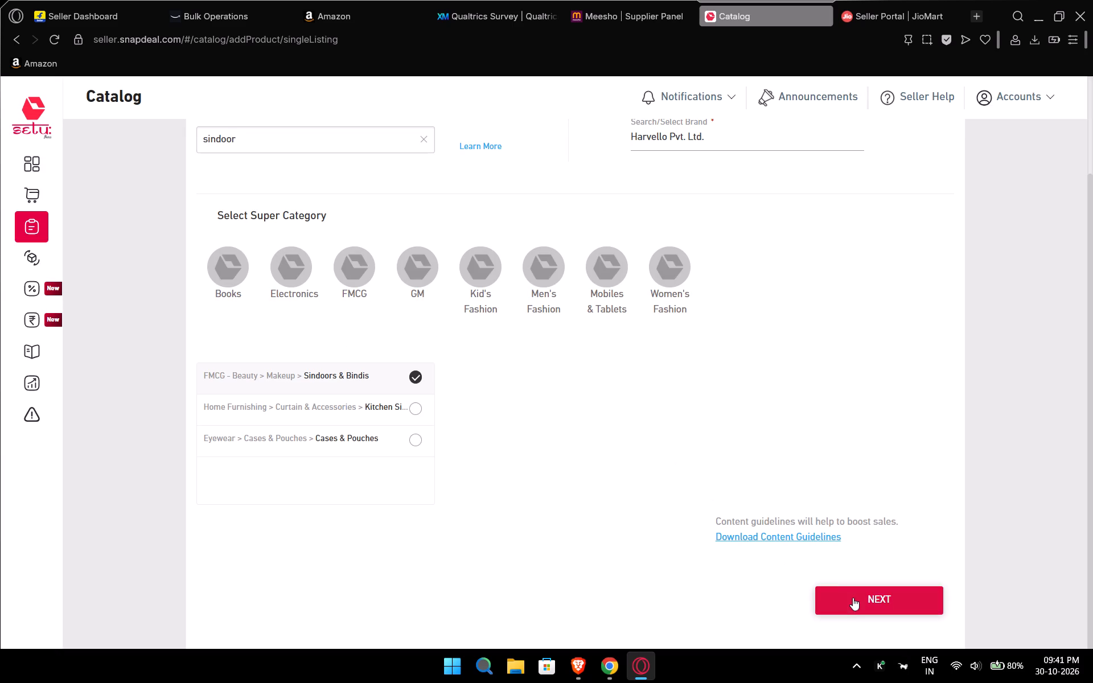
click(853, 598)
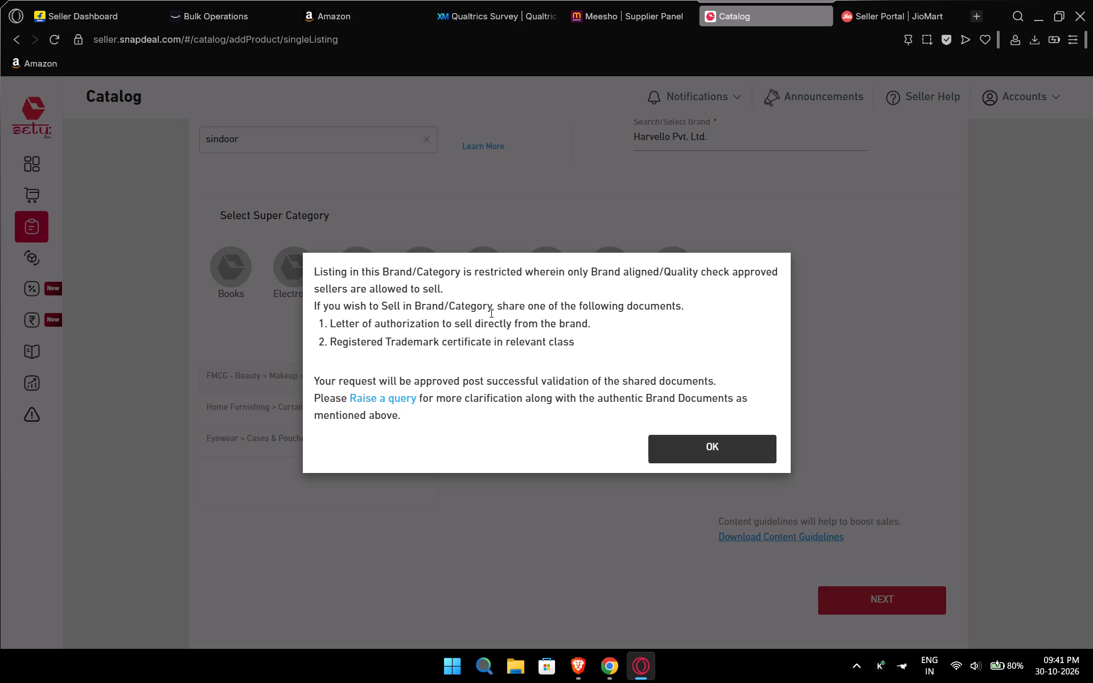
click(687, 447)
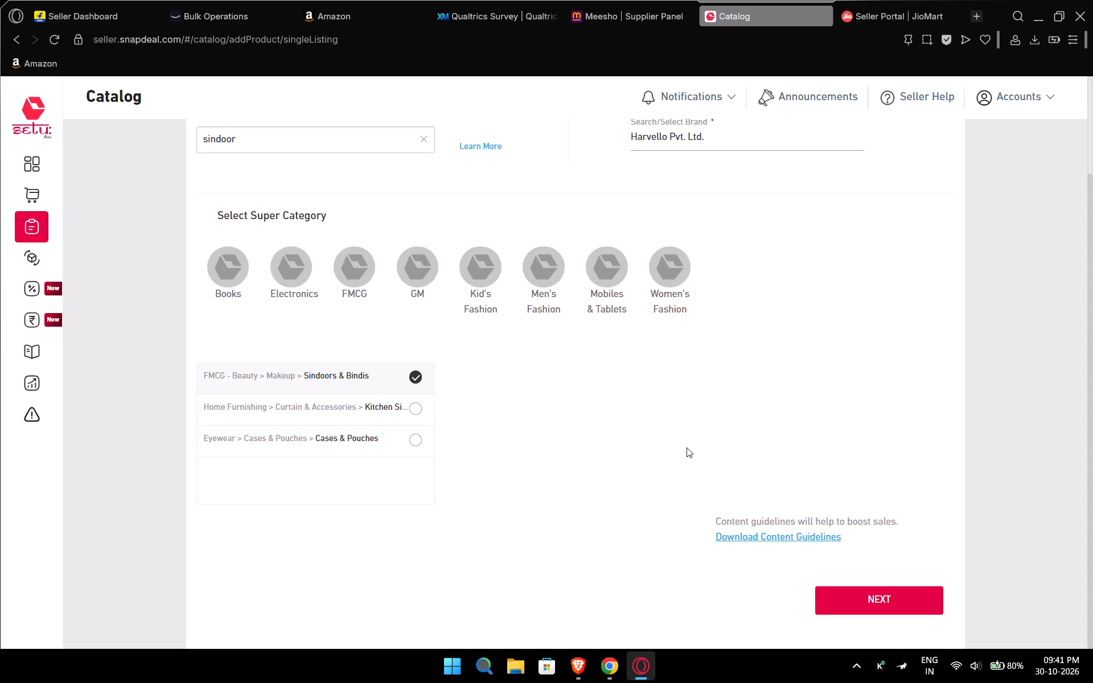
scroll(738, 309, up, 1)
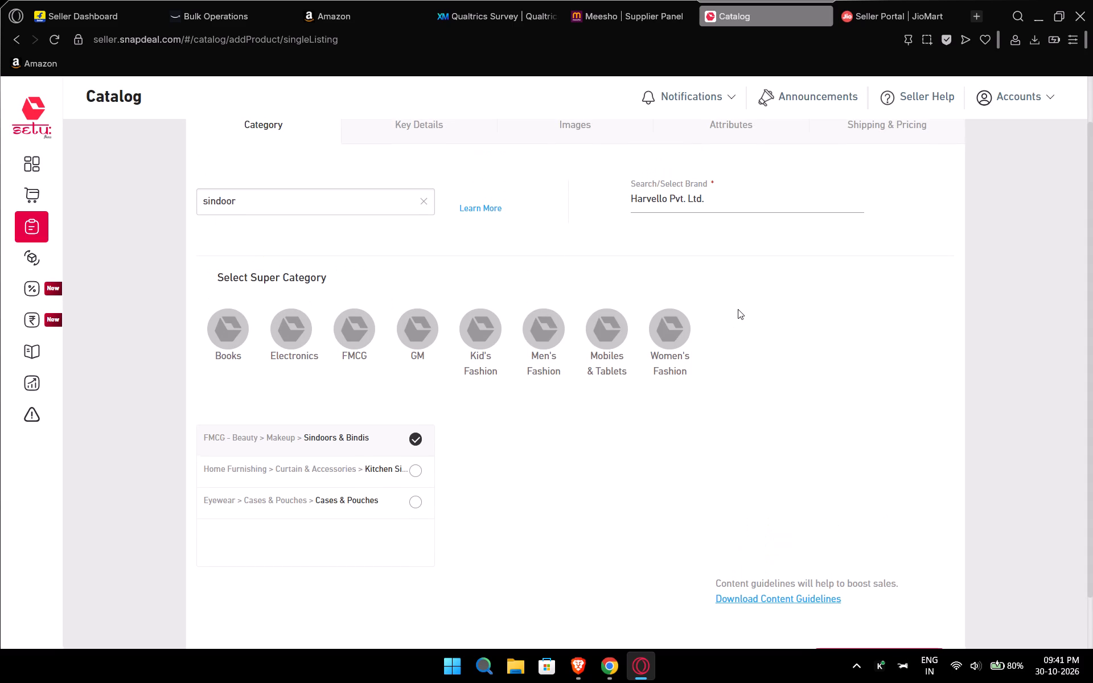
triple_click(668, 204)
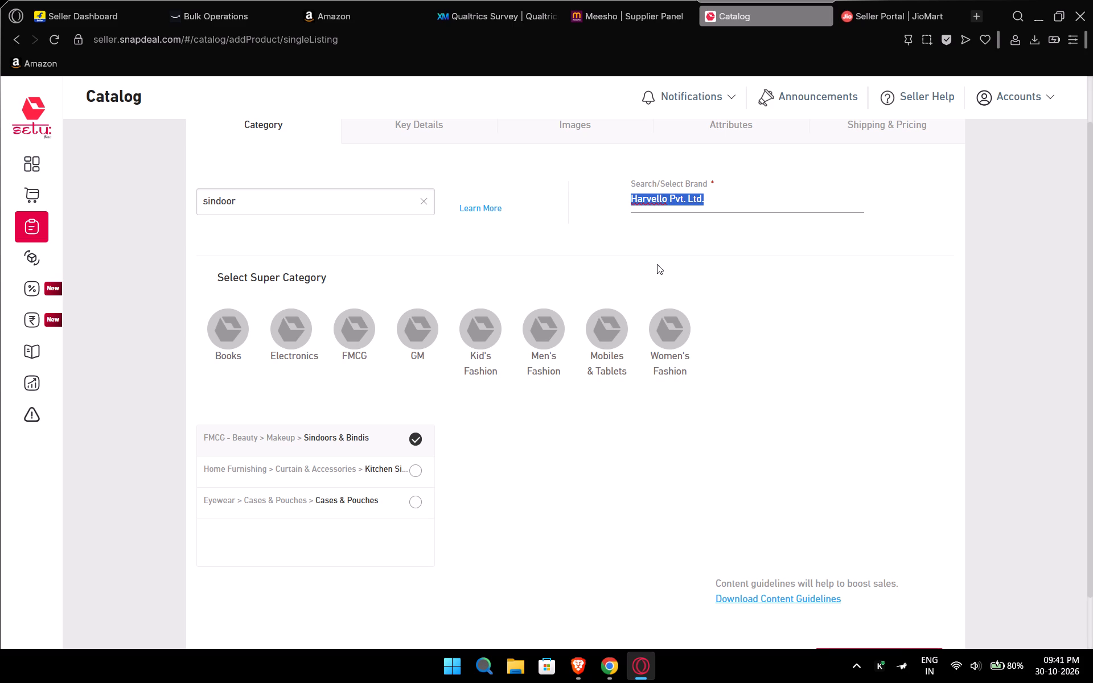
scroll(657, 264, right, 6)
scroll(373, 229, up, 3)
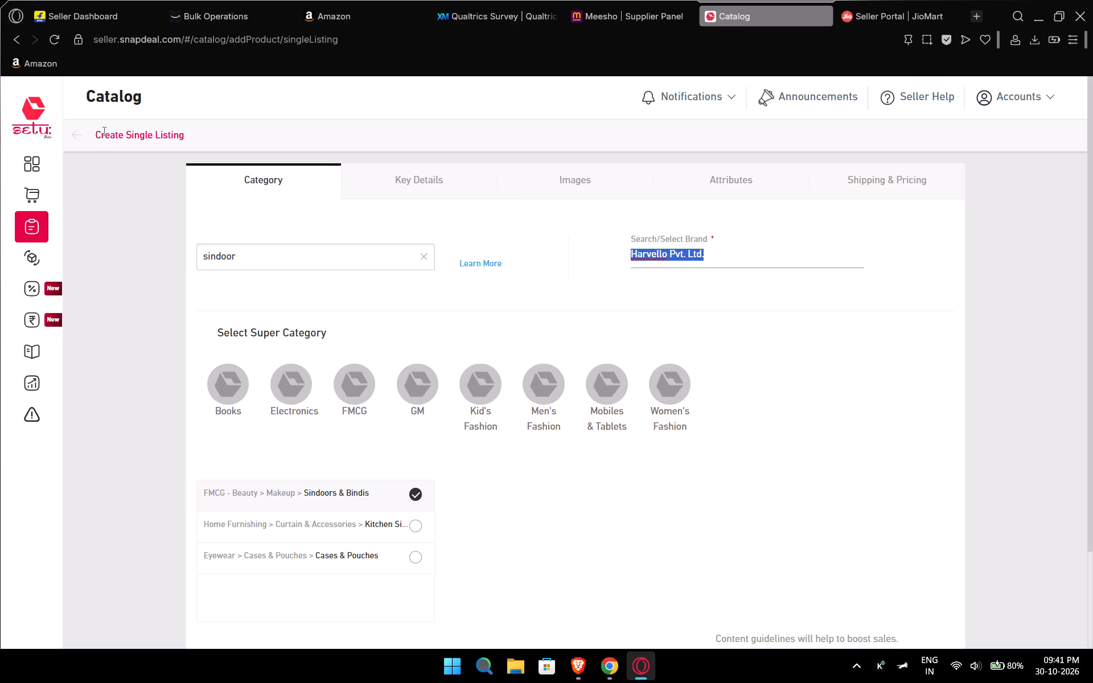
Browse the FMCG > FMCG - Beauty > Makeup subcategories for one that suits the sindoor product.
click(359, 376)
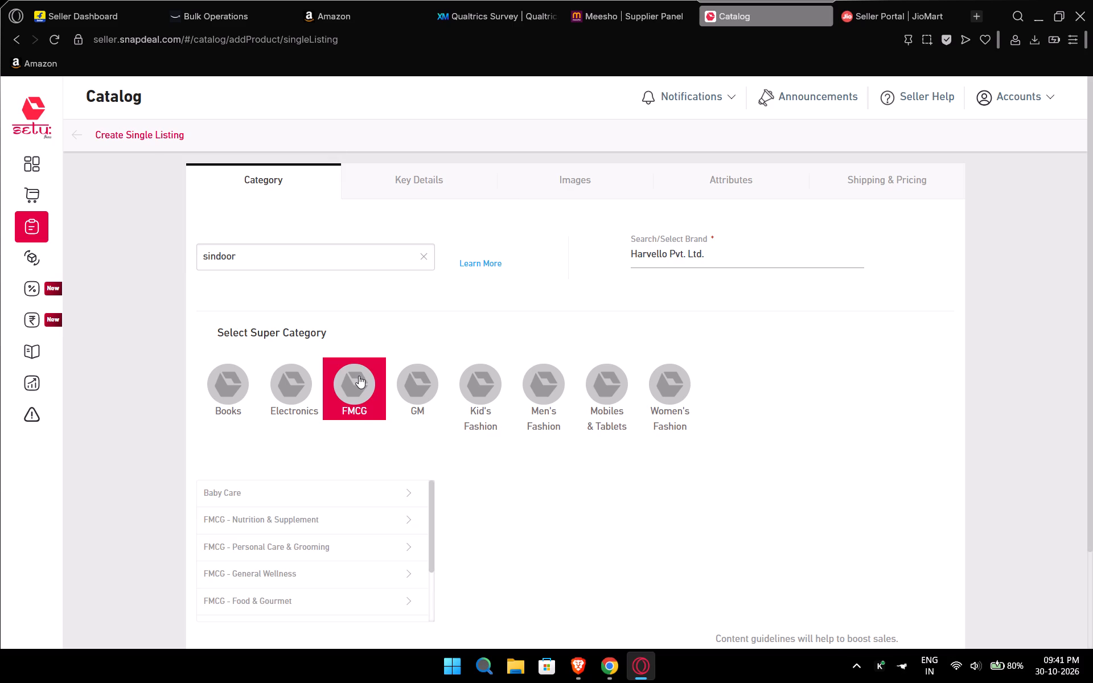
scroll(369, 446, down, 1)
scroll(323, 536, down, 1)
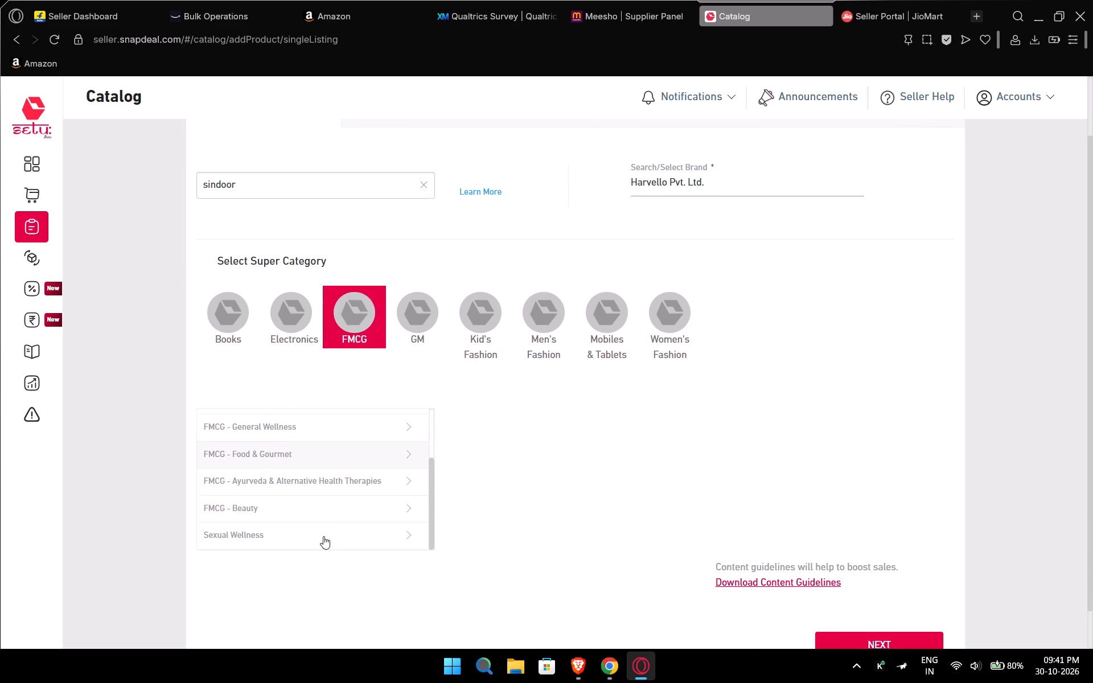
scroll(323, 536, down, 1)
click(349, 492)
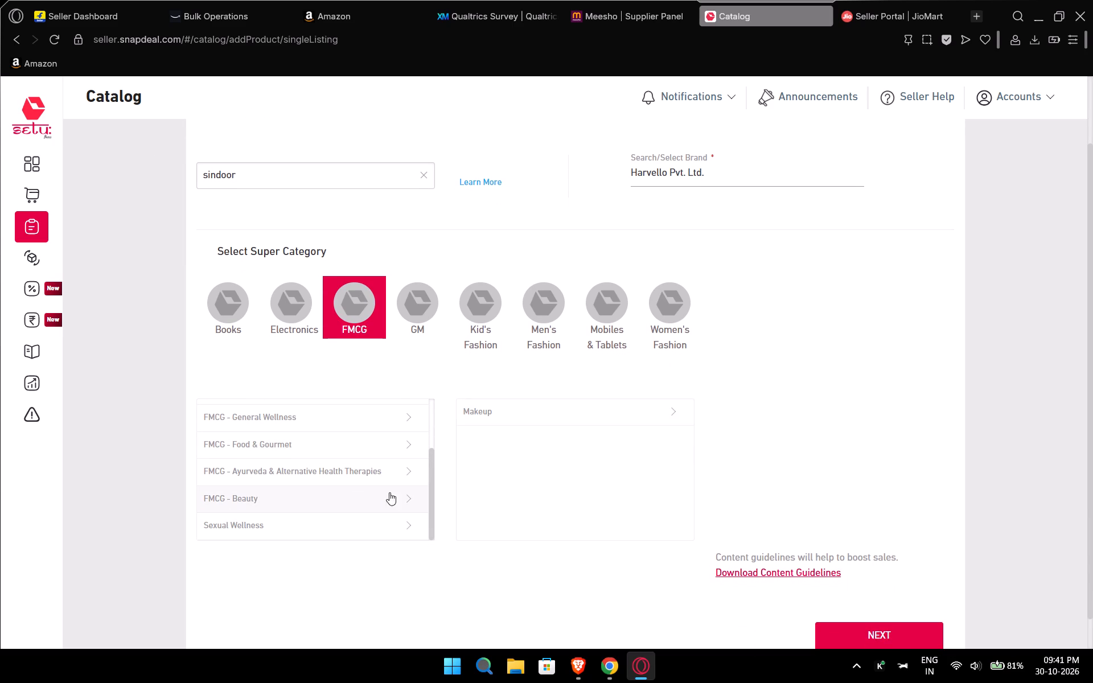
click(568, 408)
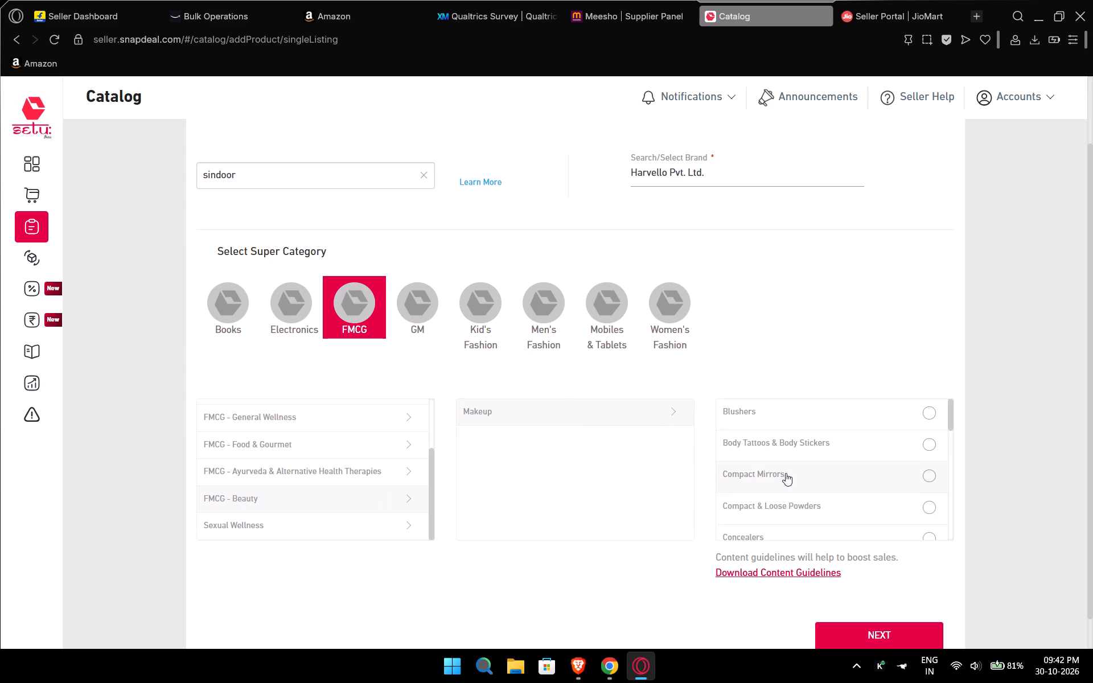
scroll(821, 439, down, 4)
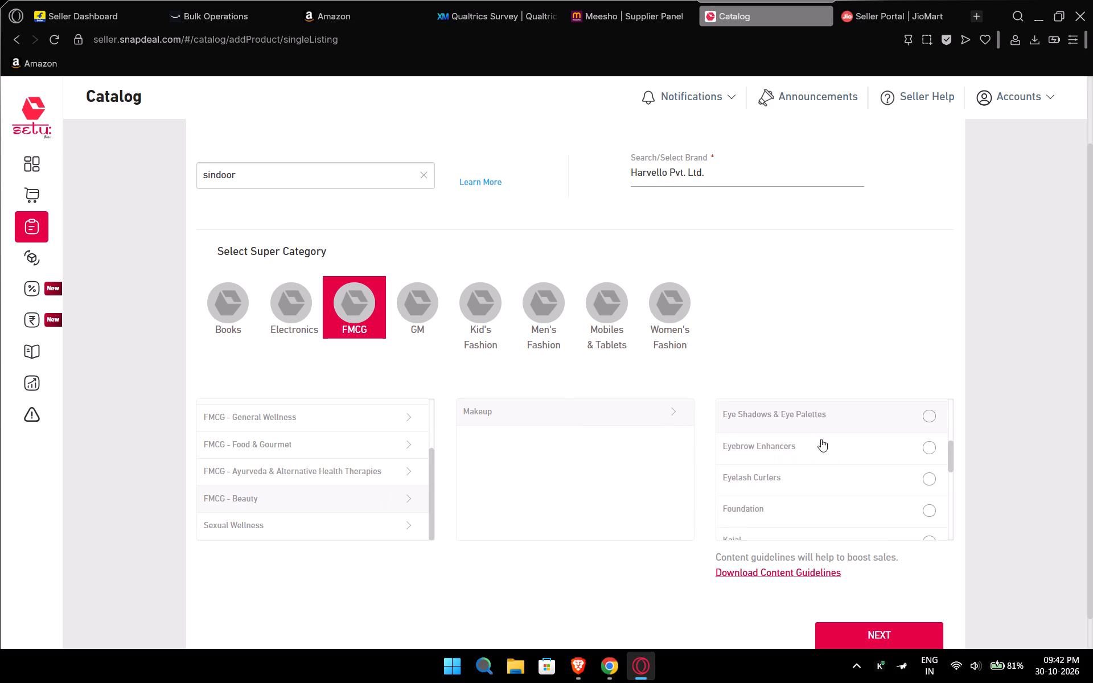
scroll(821, 439, down, 3)
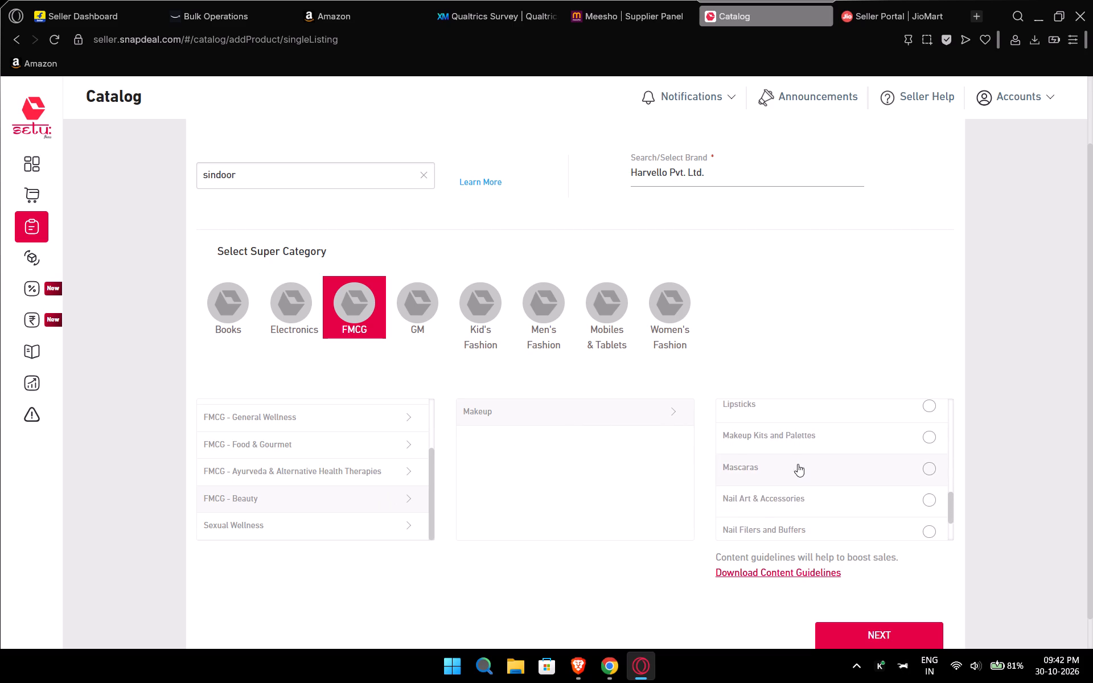
scroll(801, 496, down, 1)
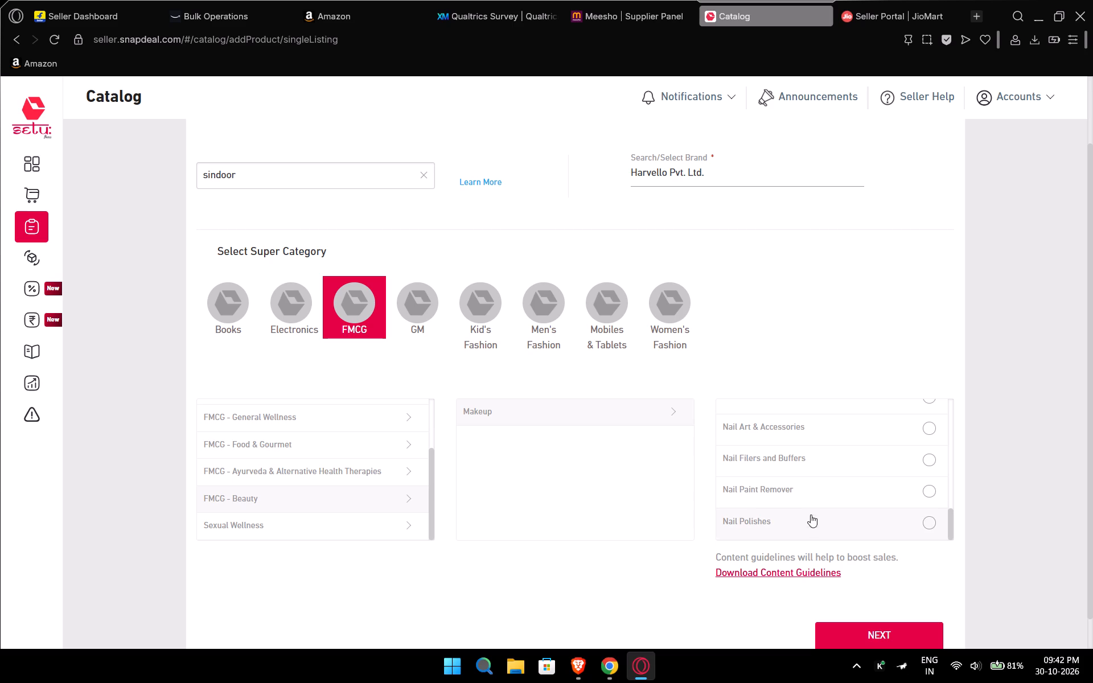
scroll(824, 489, up, 4)
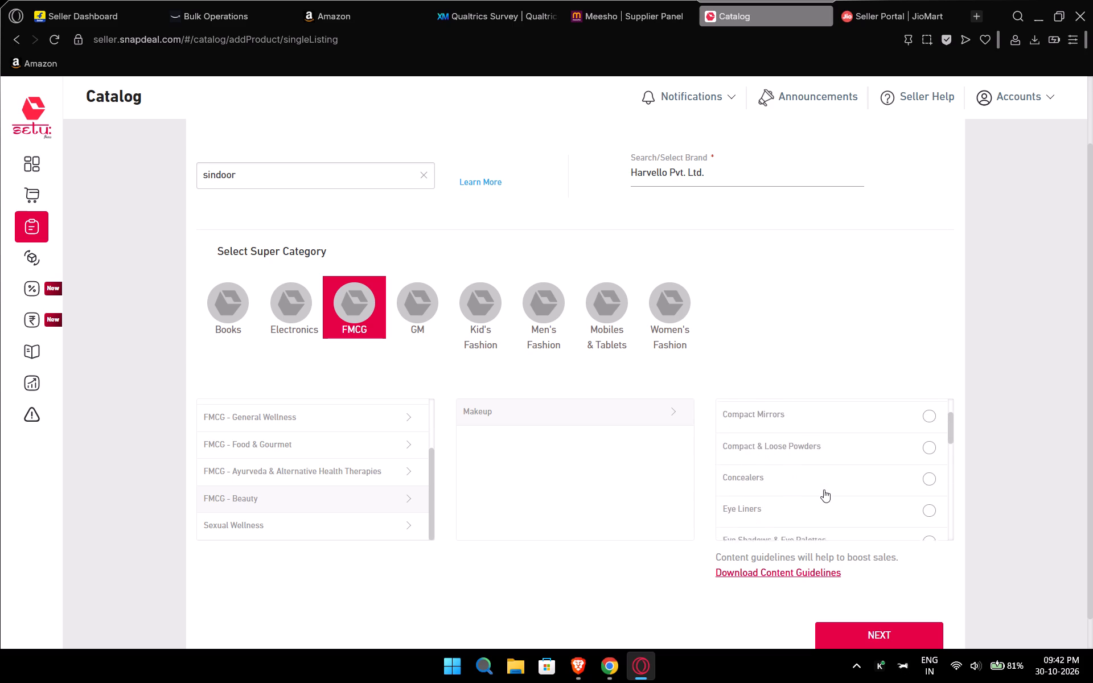
scroll(824, 489, up, 5)
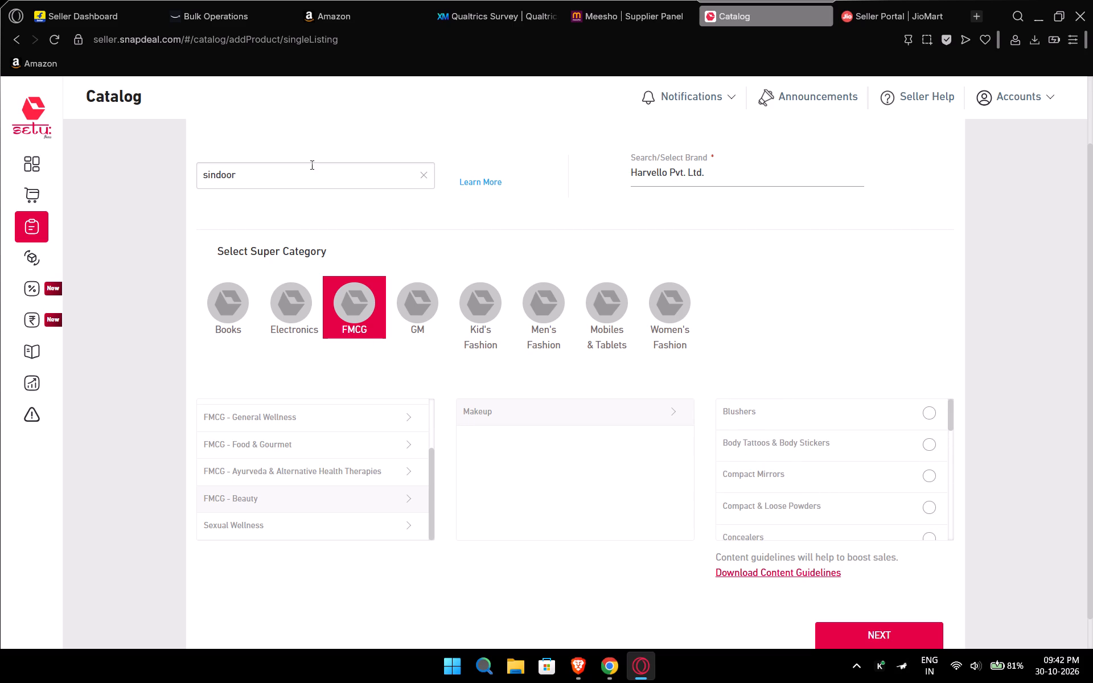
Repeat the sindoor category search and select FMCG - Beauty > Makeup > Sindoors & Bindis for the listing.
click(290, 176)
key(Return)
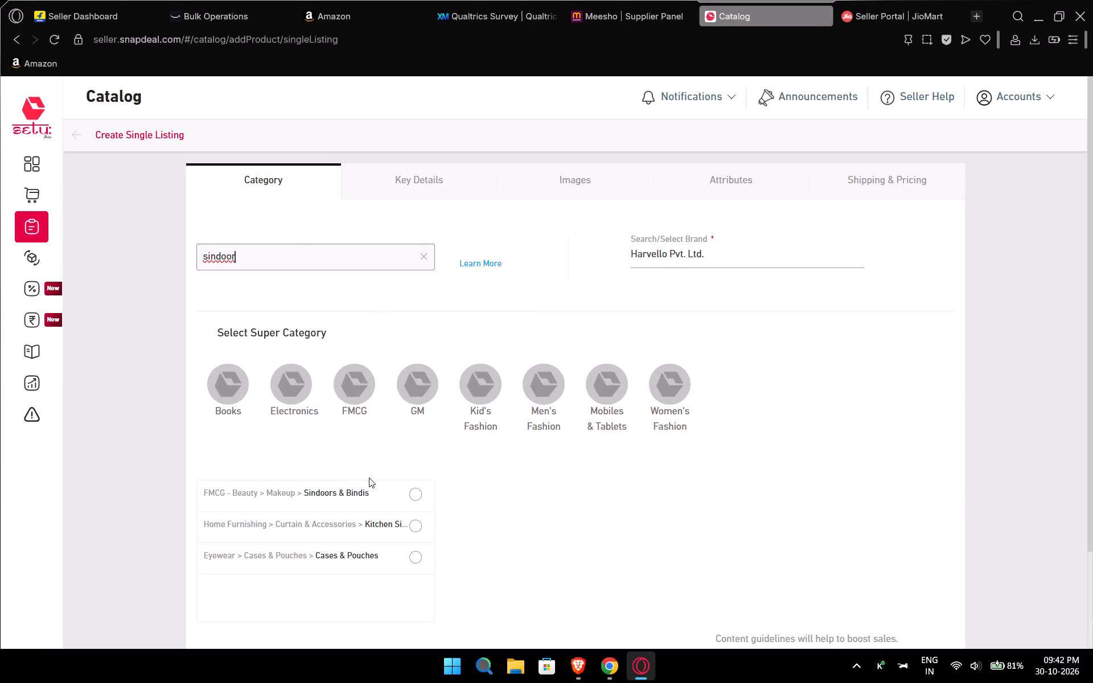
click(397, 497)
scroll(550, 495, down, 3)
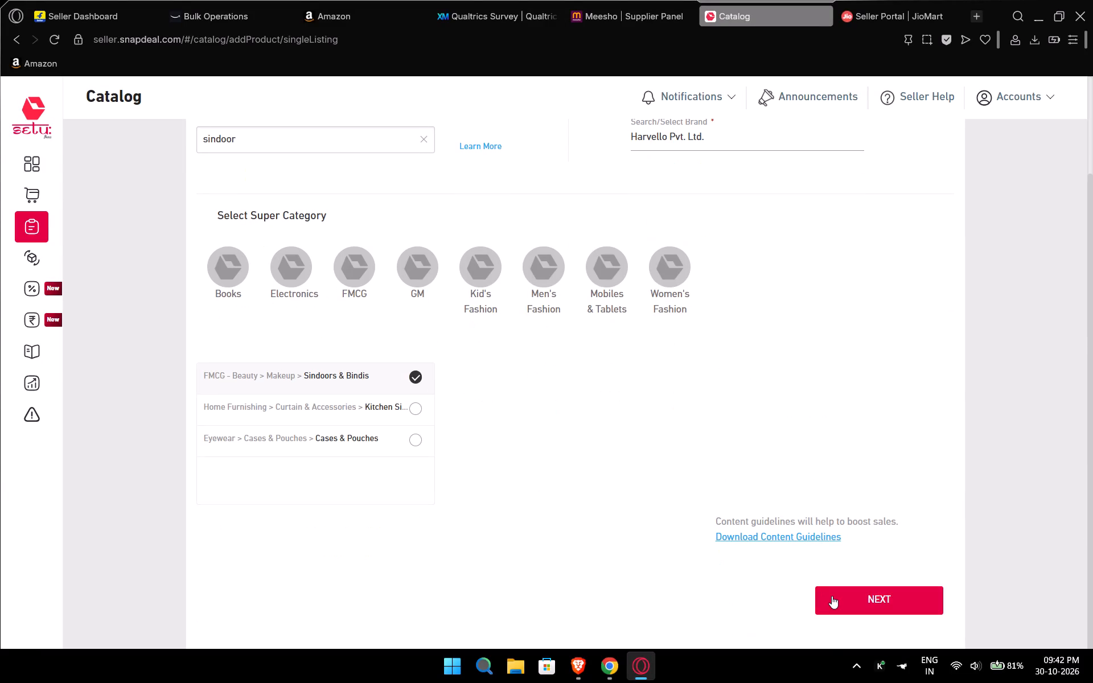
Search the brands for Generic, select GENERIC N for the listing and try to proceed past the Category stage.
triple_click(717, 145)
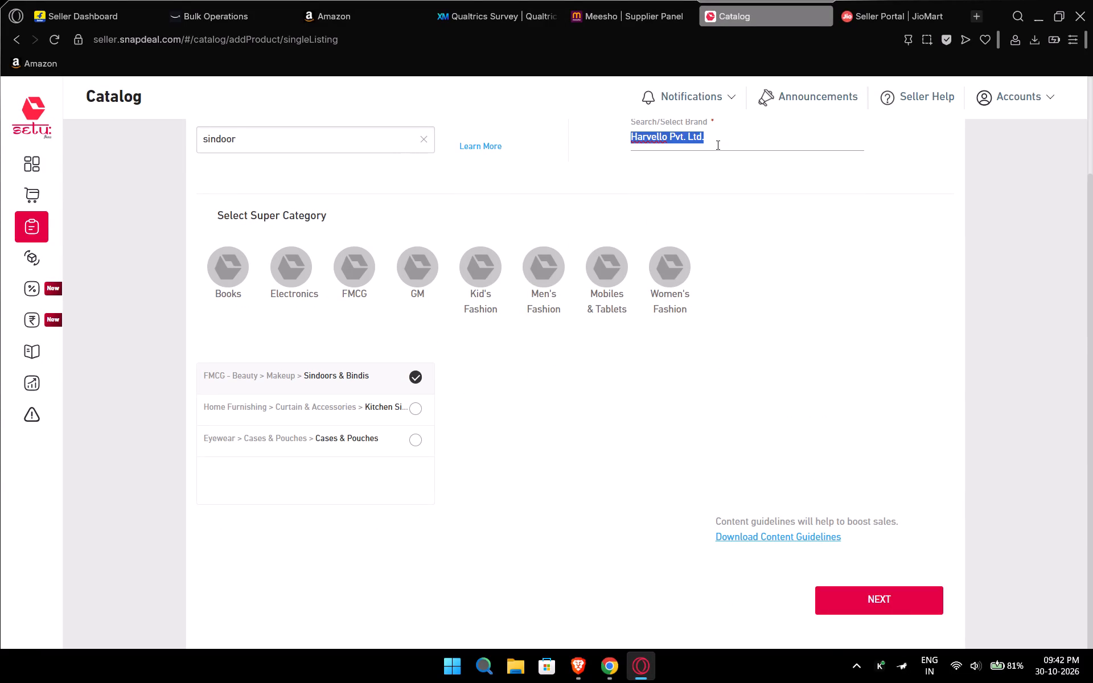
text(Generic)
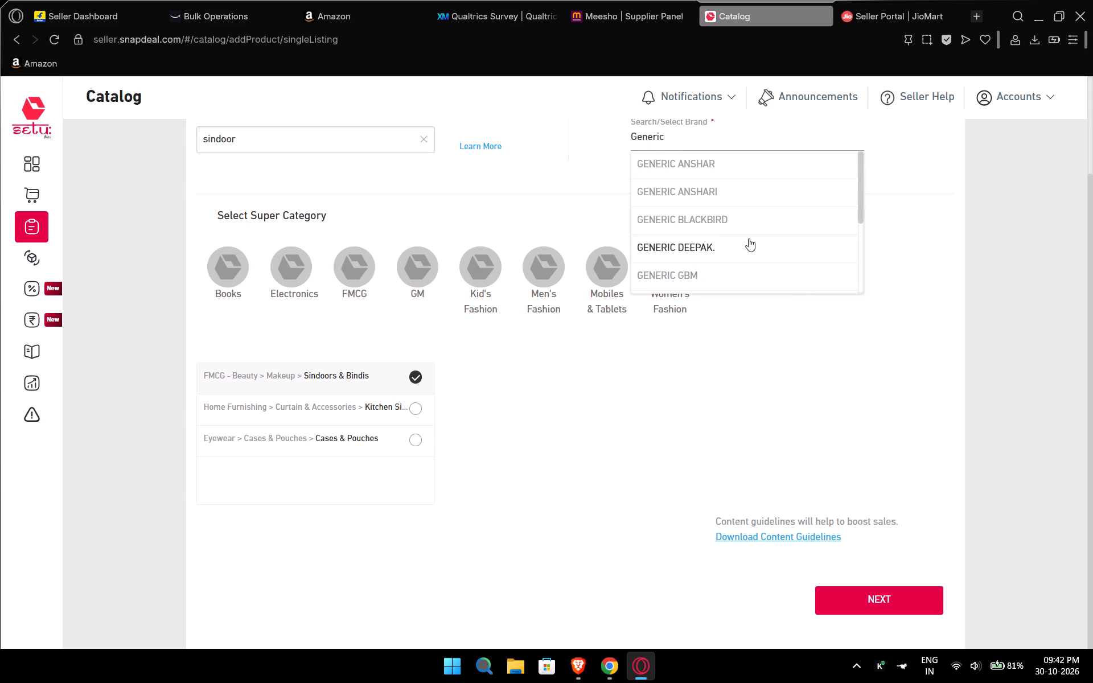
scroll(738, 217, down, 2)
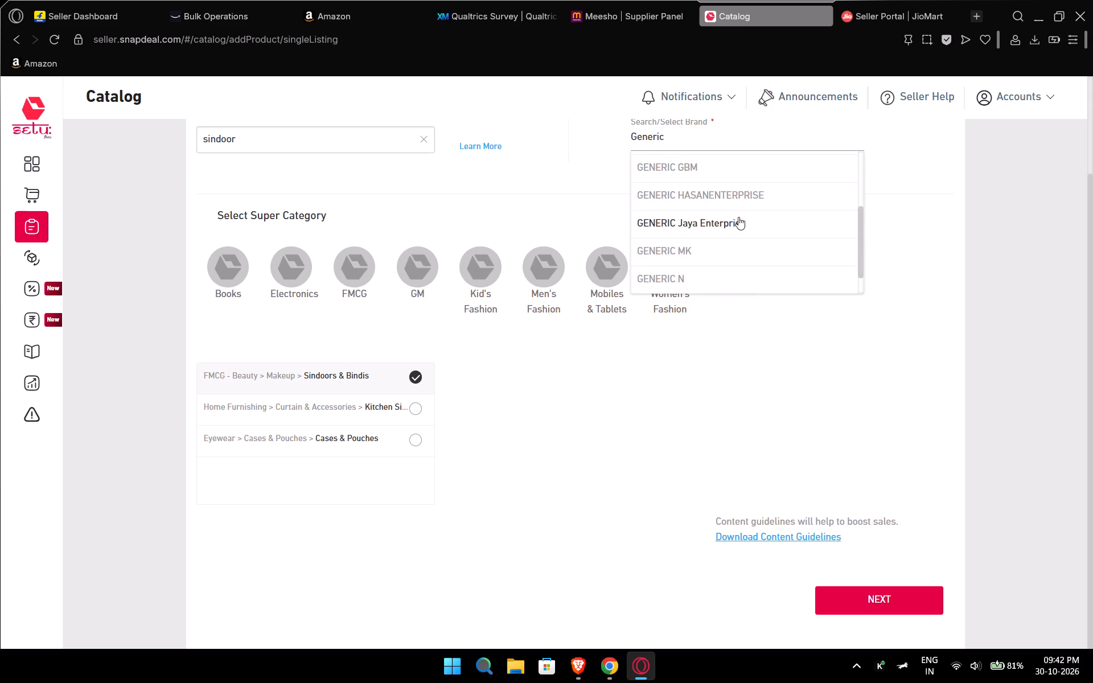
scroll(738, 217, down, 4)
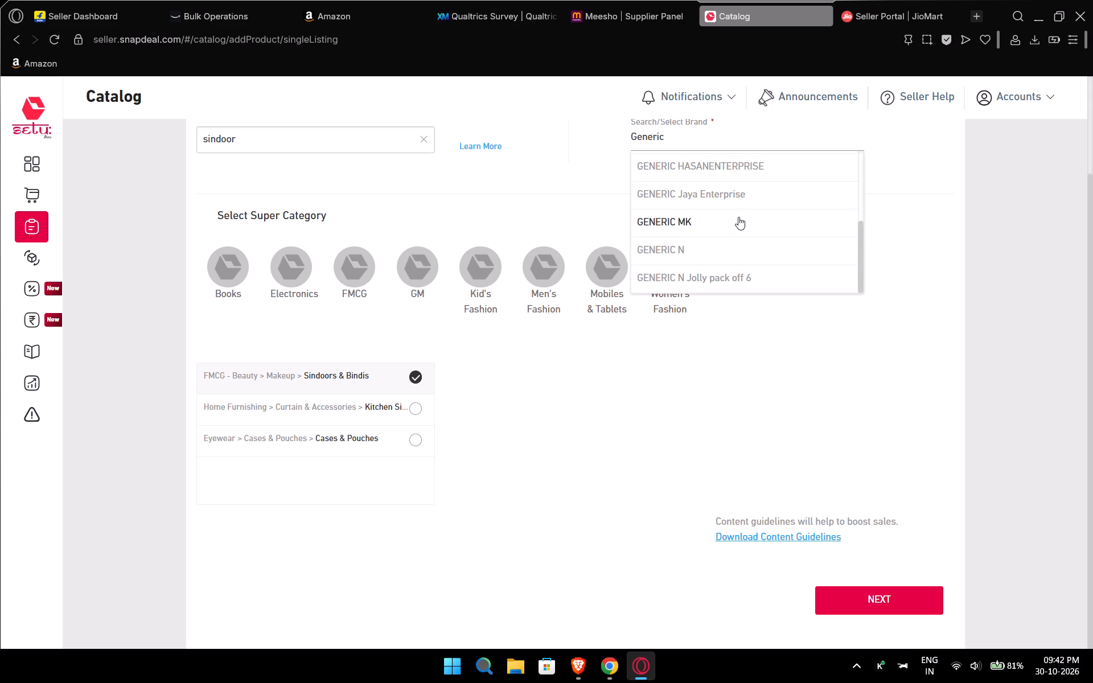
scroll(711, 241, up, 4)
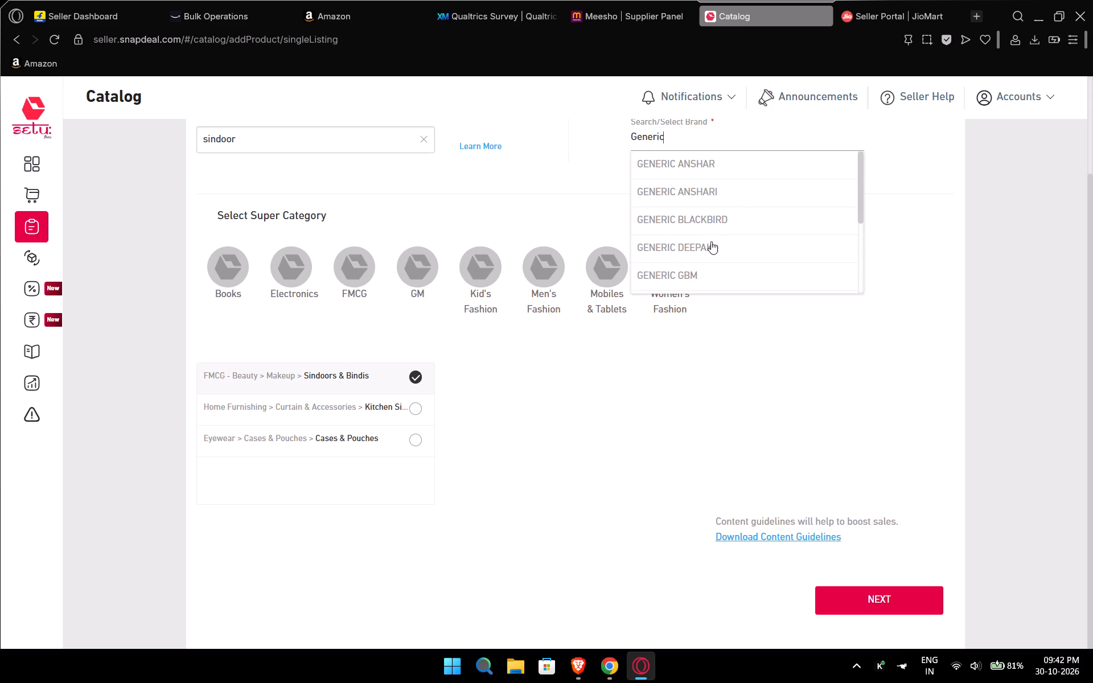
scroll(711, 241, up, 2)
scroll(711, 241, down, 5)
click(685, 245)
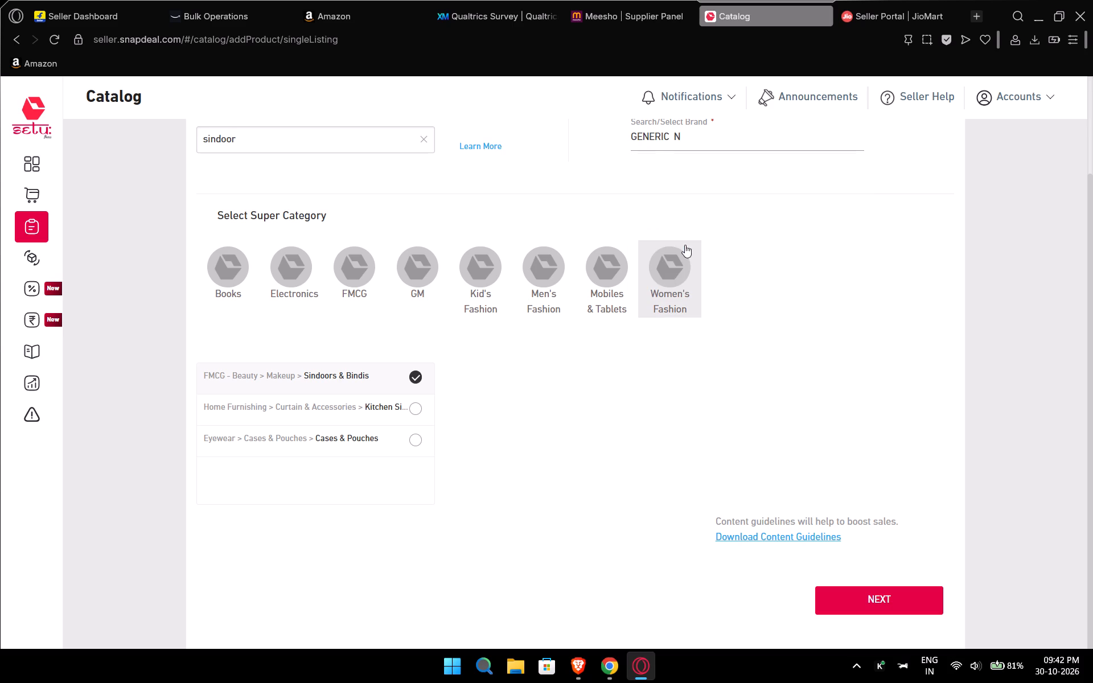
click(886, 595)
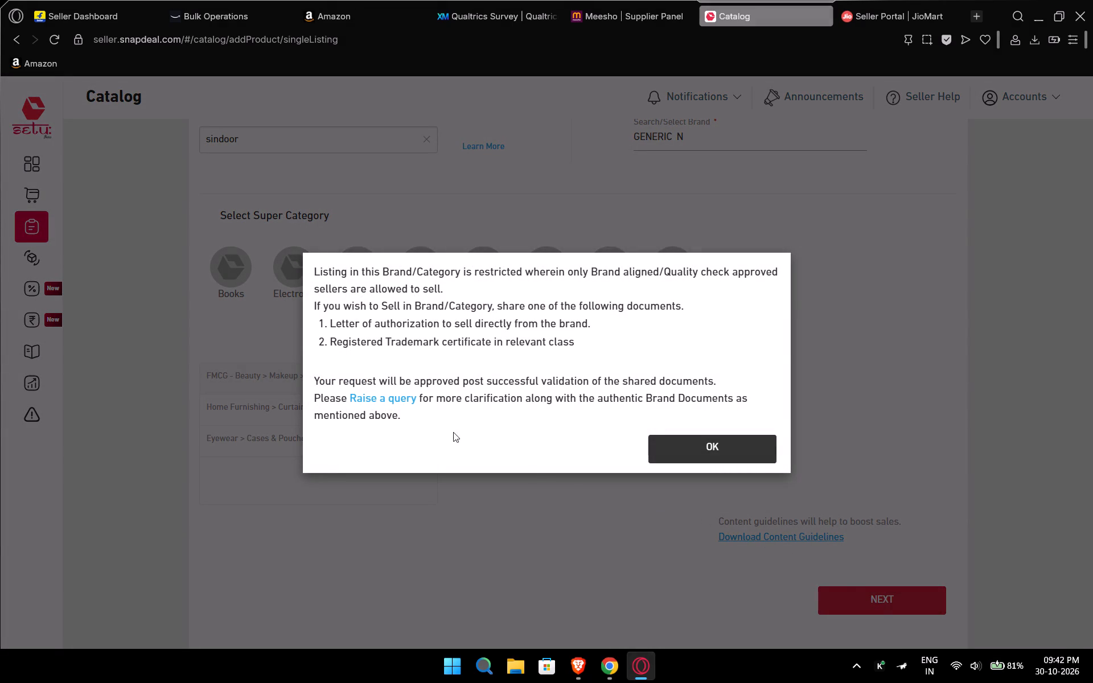
Open the page for raising a query from the brand restriction notice and check the Brand Authorization/Creation/Protection questions.
click(384, 398)
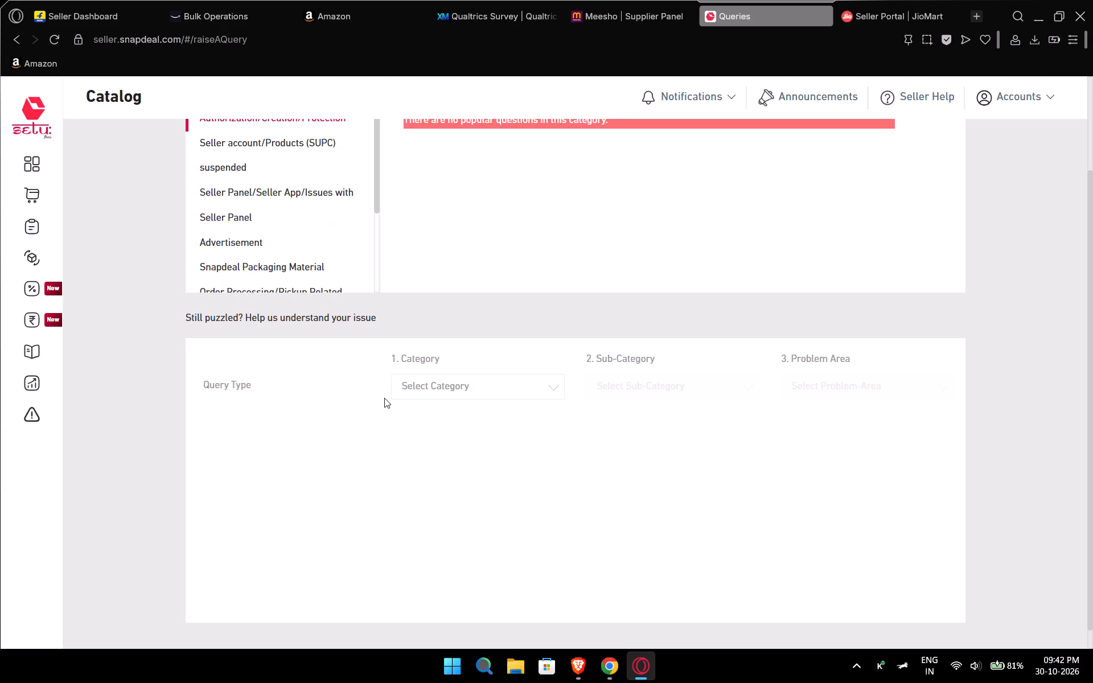
scroll(384, 398, up, 1)
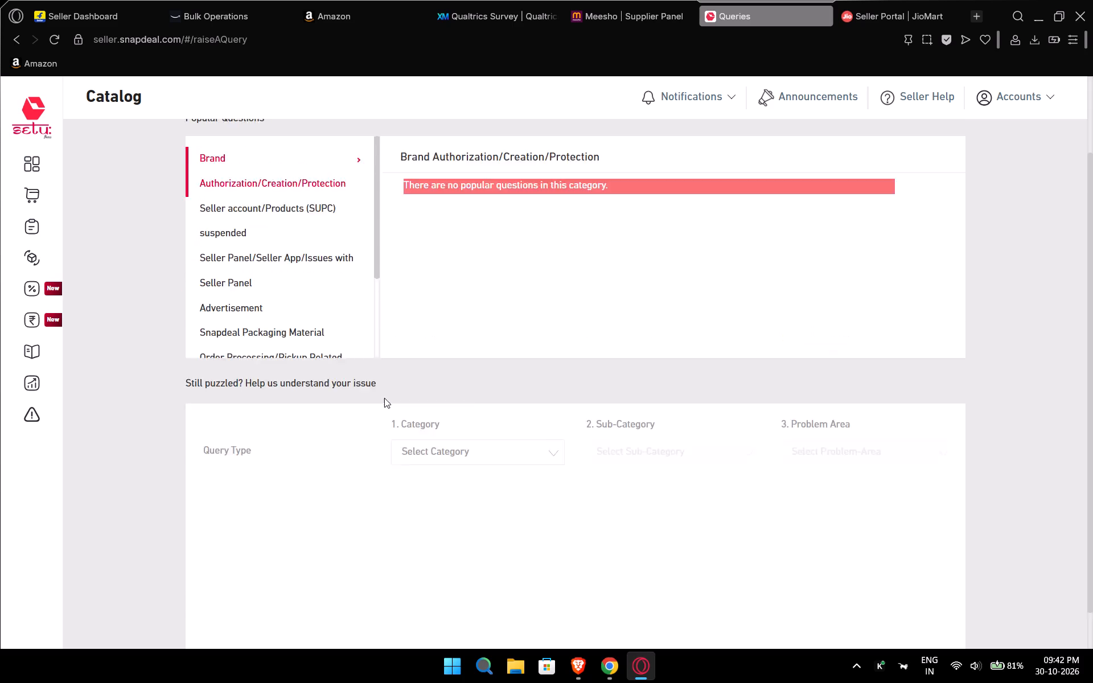
scroll(384, 398, up, 1)
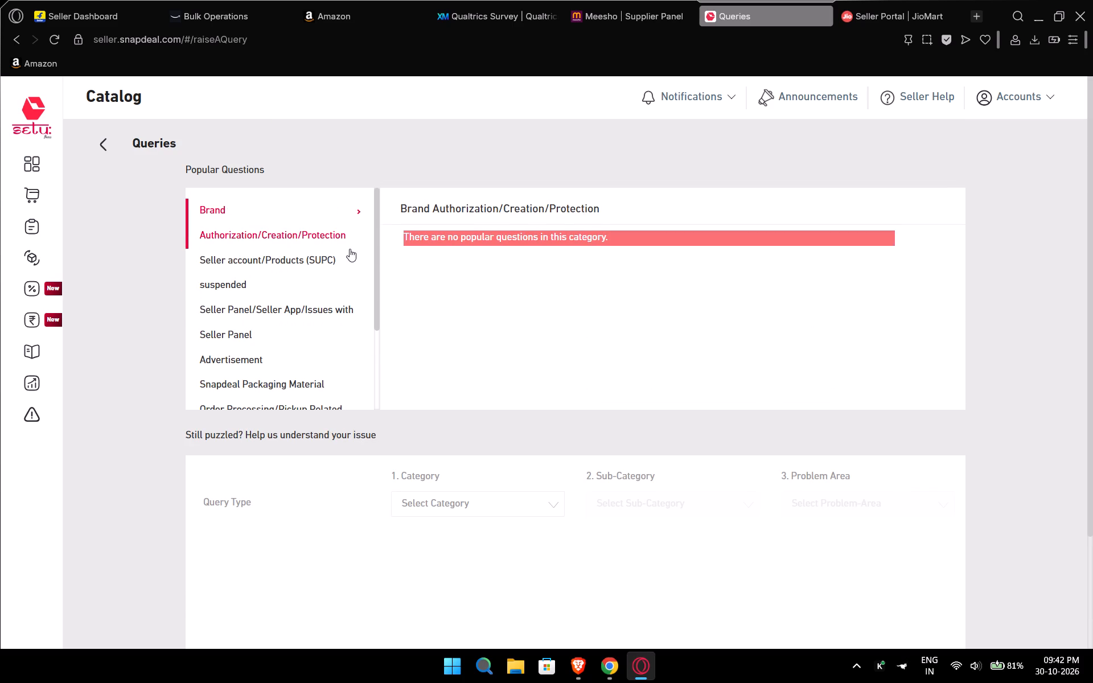
click(283, 241)
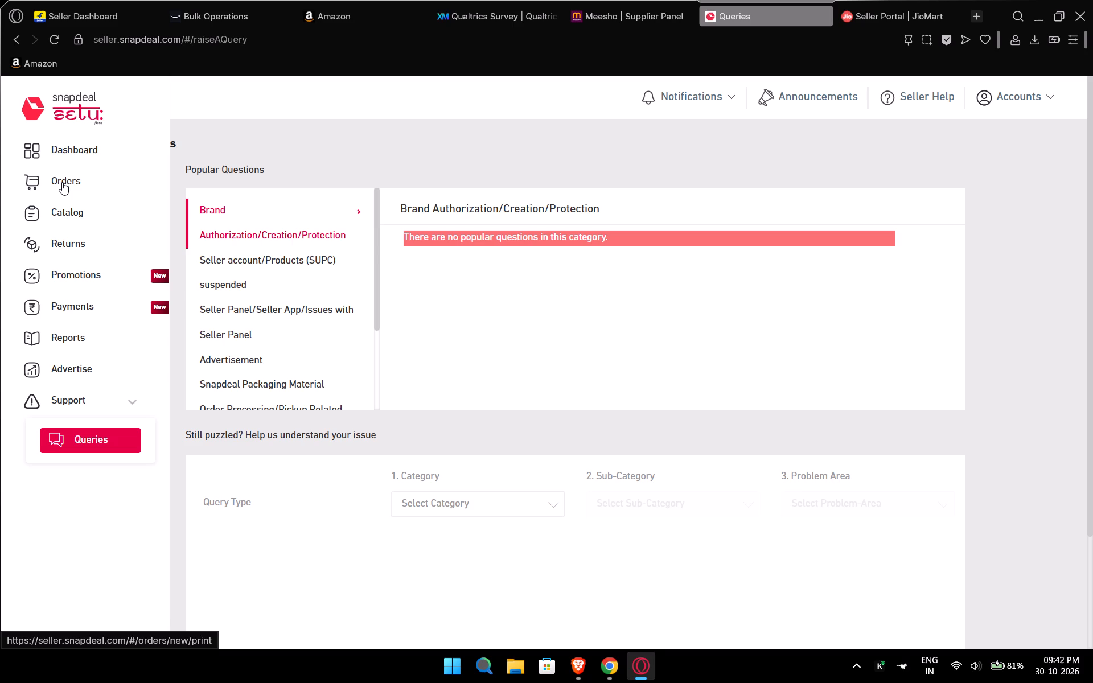
Return to the catalog, search existing products to sell for hanuman sindoor and examine the results.
click(67, 209)
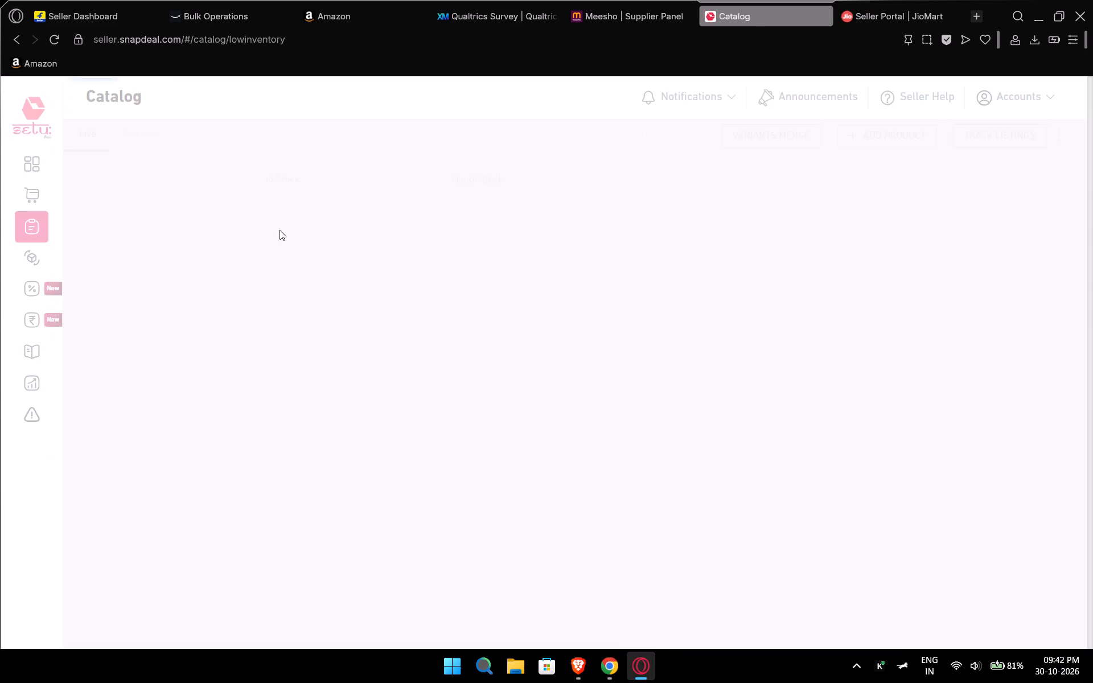
click(860, 136)
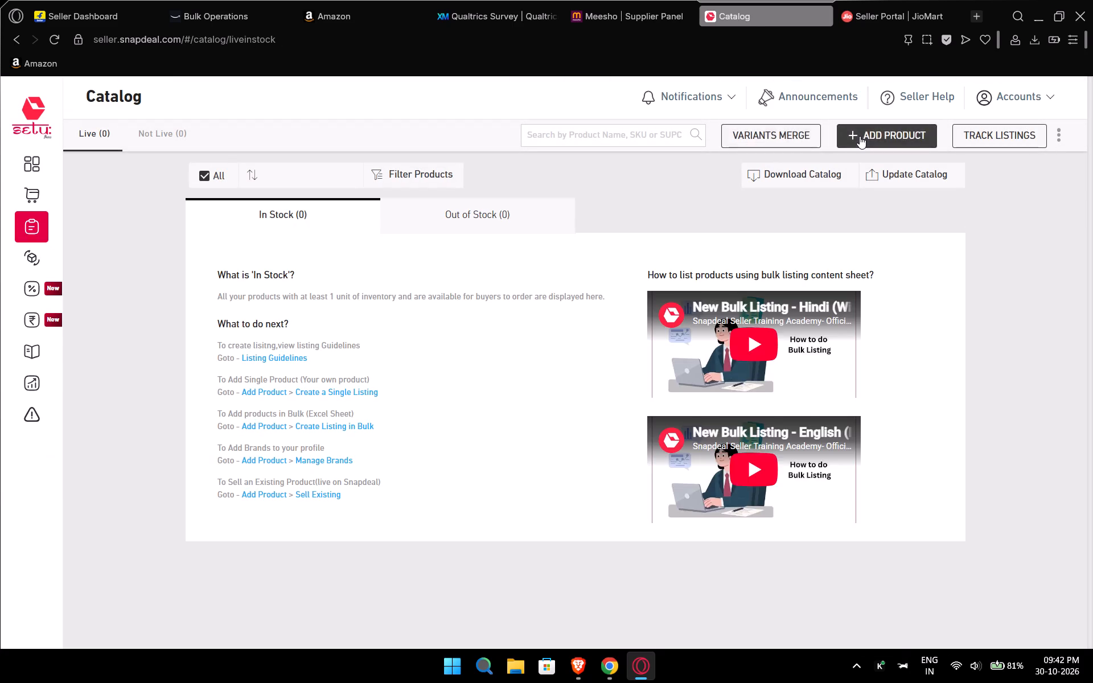
click(285, 224)
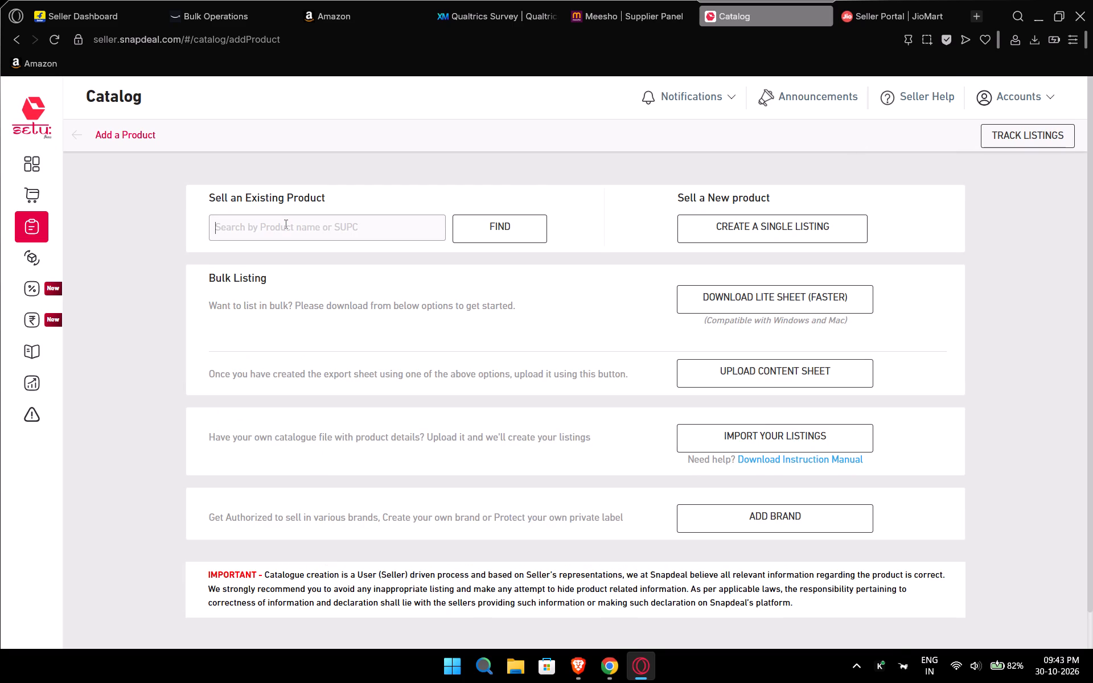
text(hanuman sindoor)
key(Return)
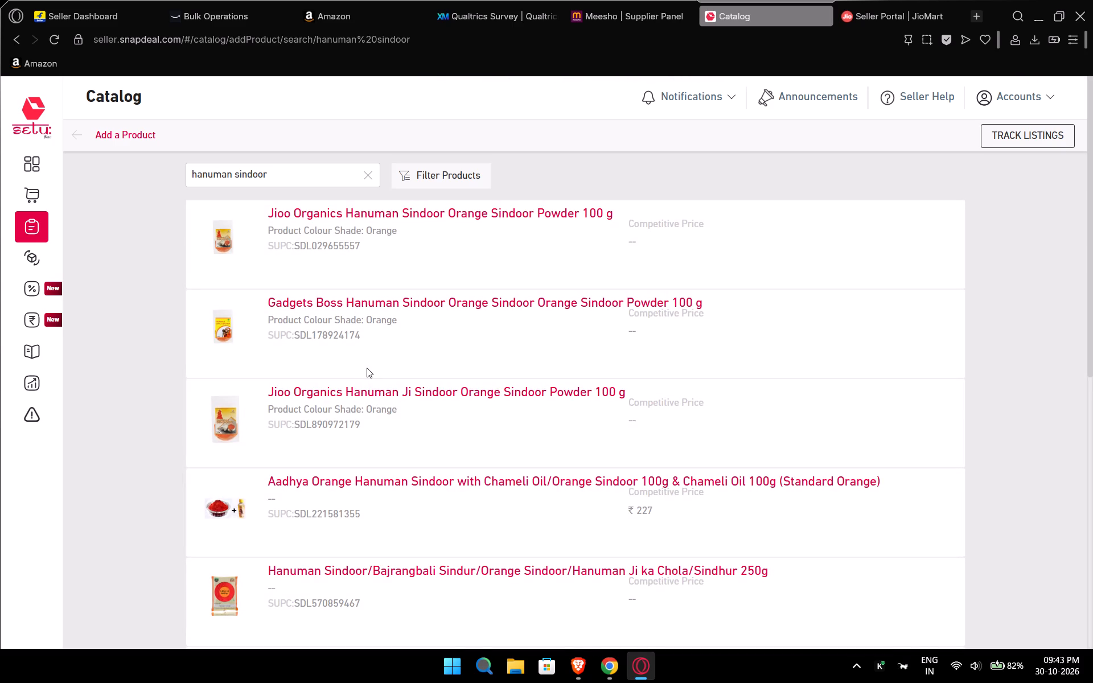
scroll(455, 426, down, 6)
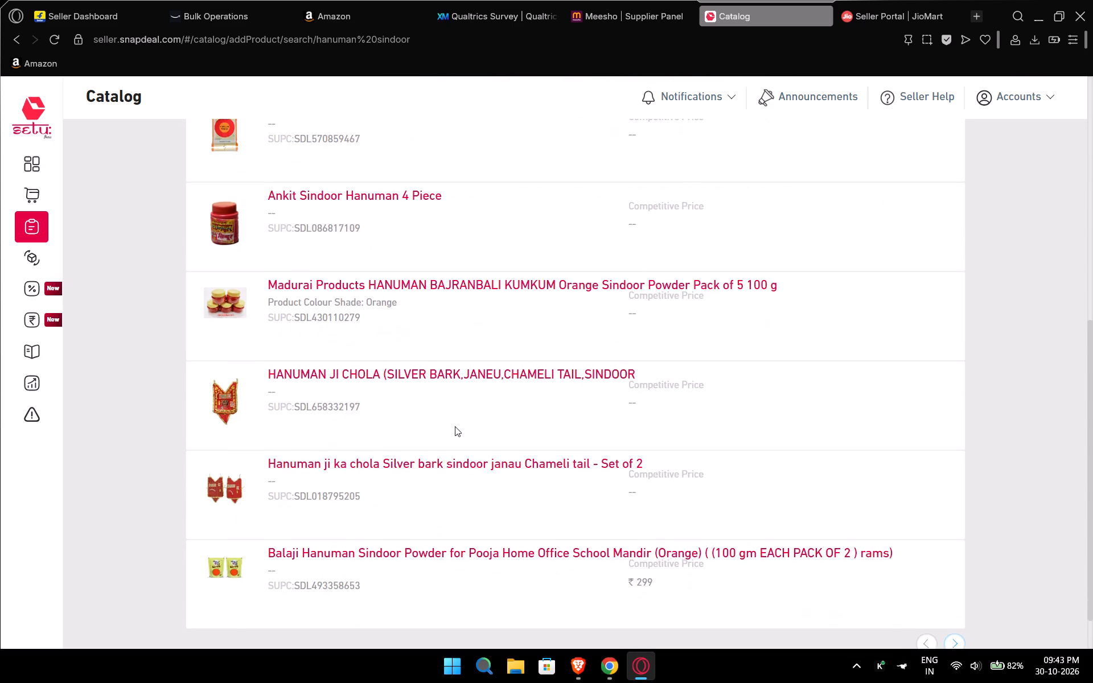
scroll(455, 426, down, 3)
scroll(455, 426, up, 9)
scroll(455, 426, right, 7)
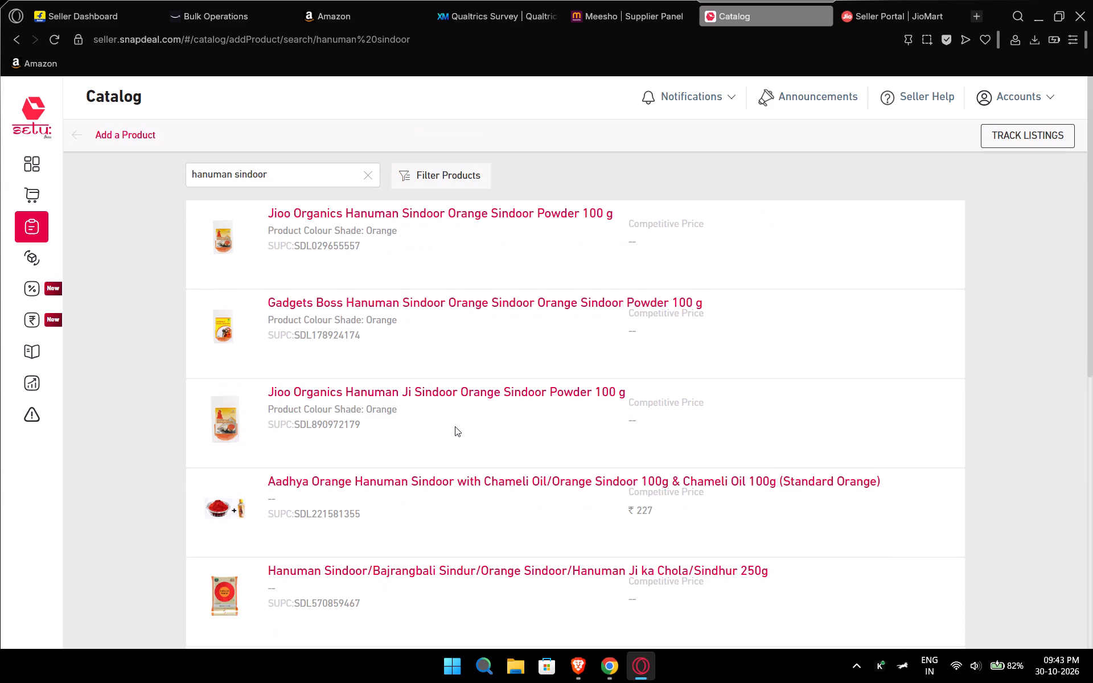
Go back to the Add a Product page and examine its listing and brand options.
click(8, 36)
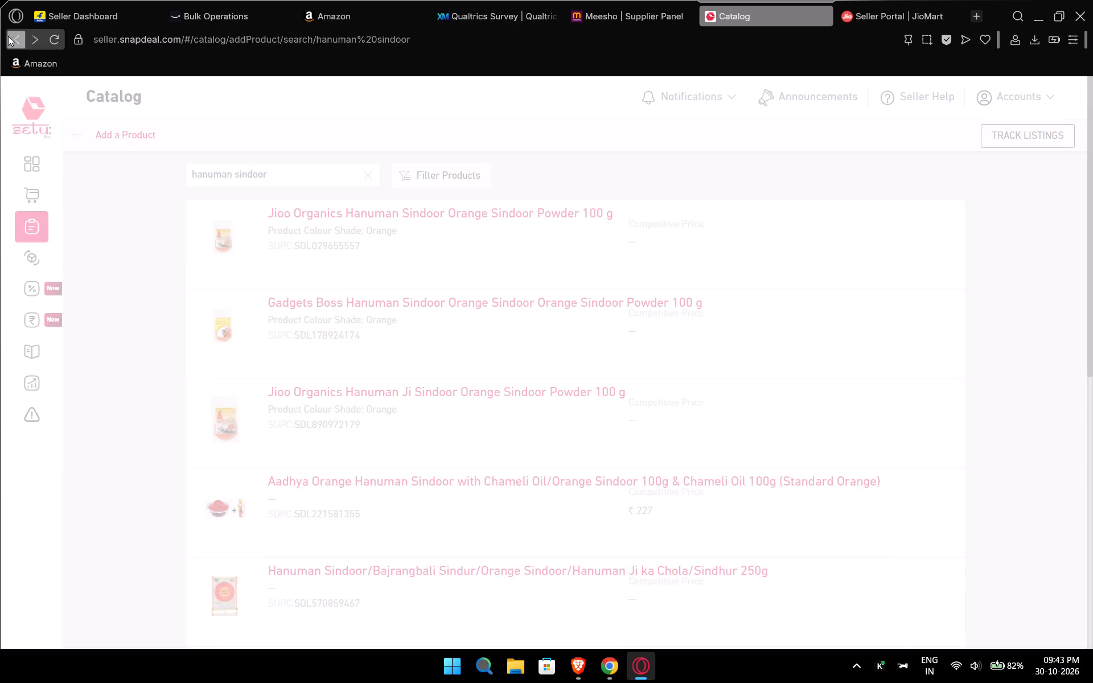
scroll(375, 361, down, 1)
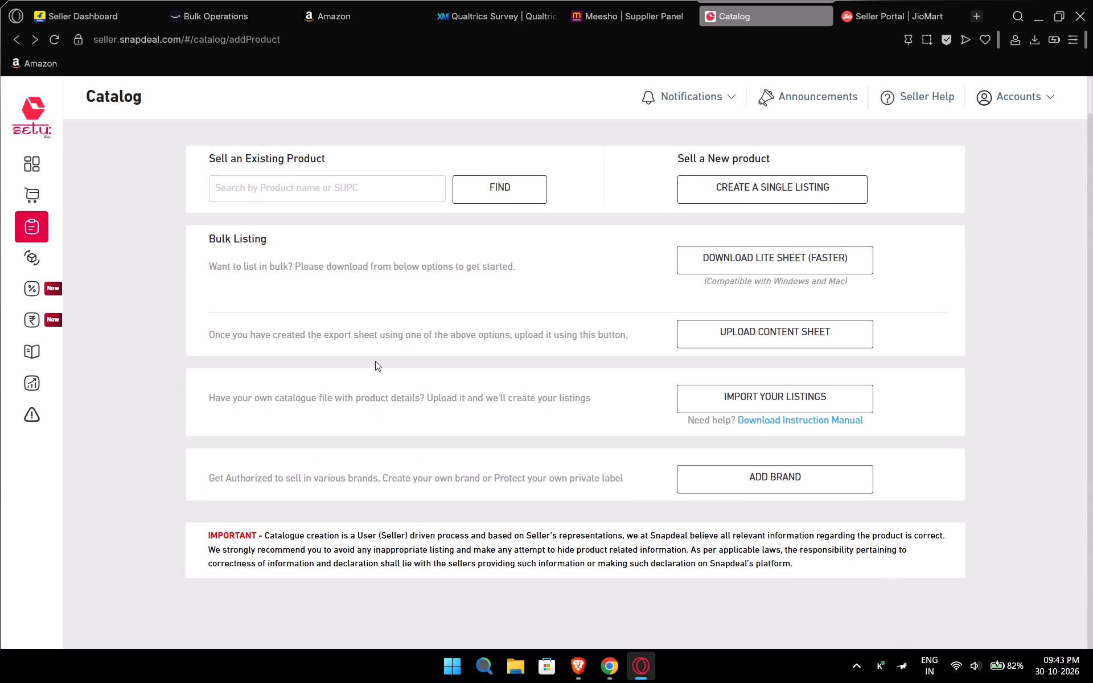
scroll(375, 361, down, 1)
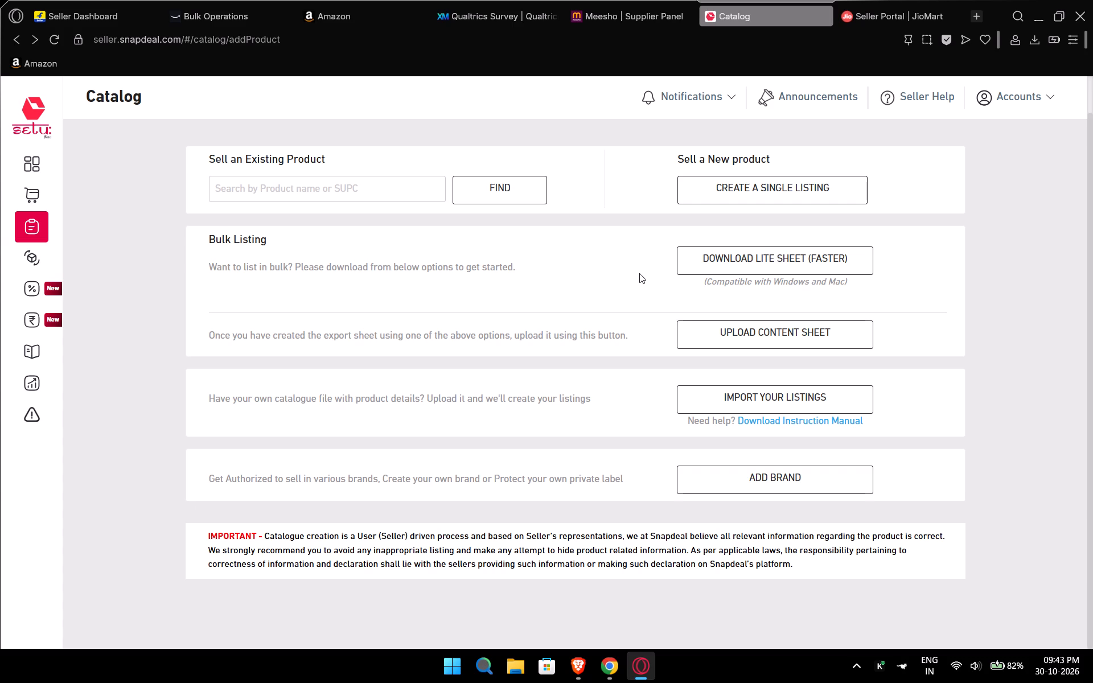
Start an Add Brand request for Harvello Pvt. Ltd. in the Beauty > Makeup category and continue to the document requirements.
scroll(639, 273, up, 3)
click(758, 524)
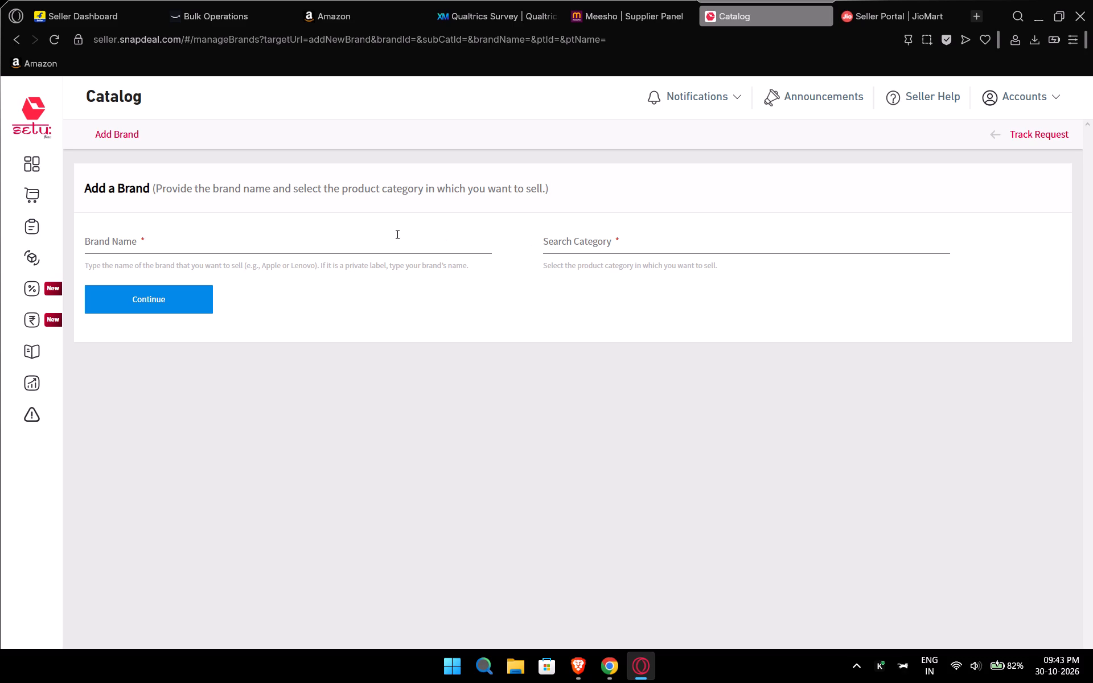
click(377, 242)
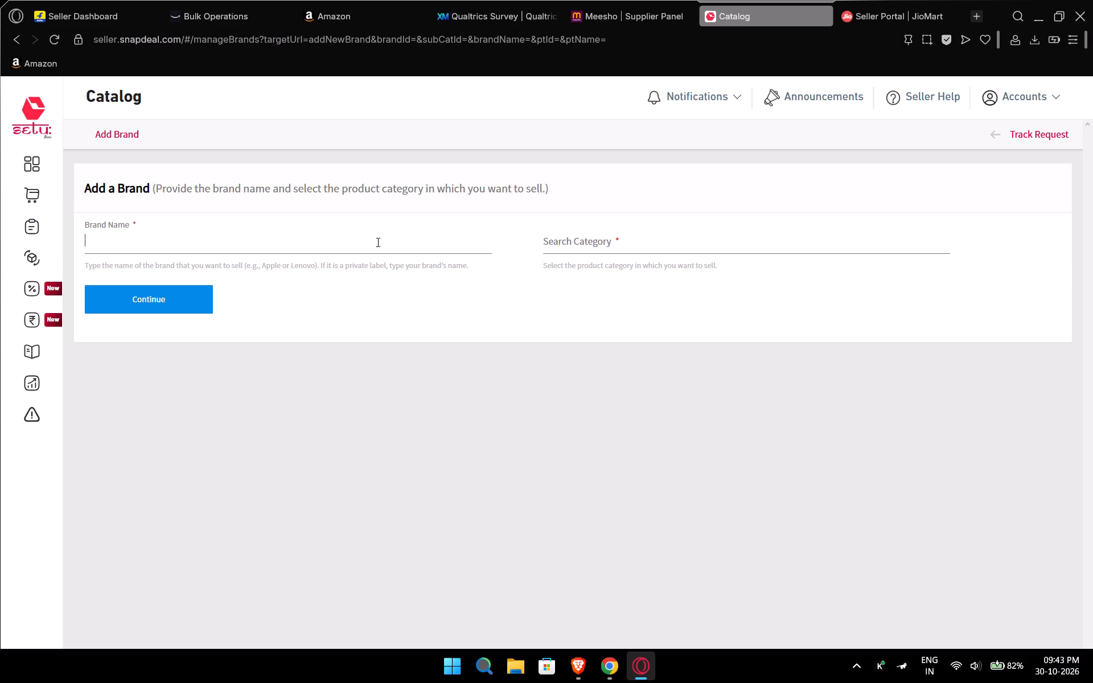
text(Harvello)
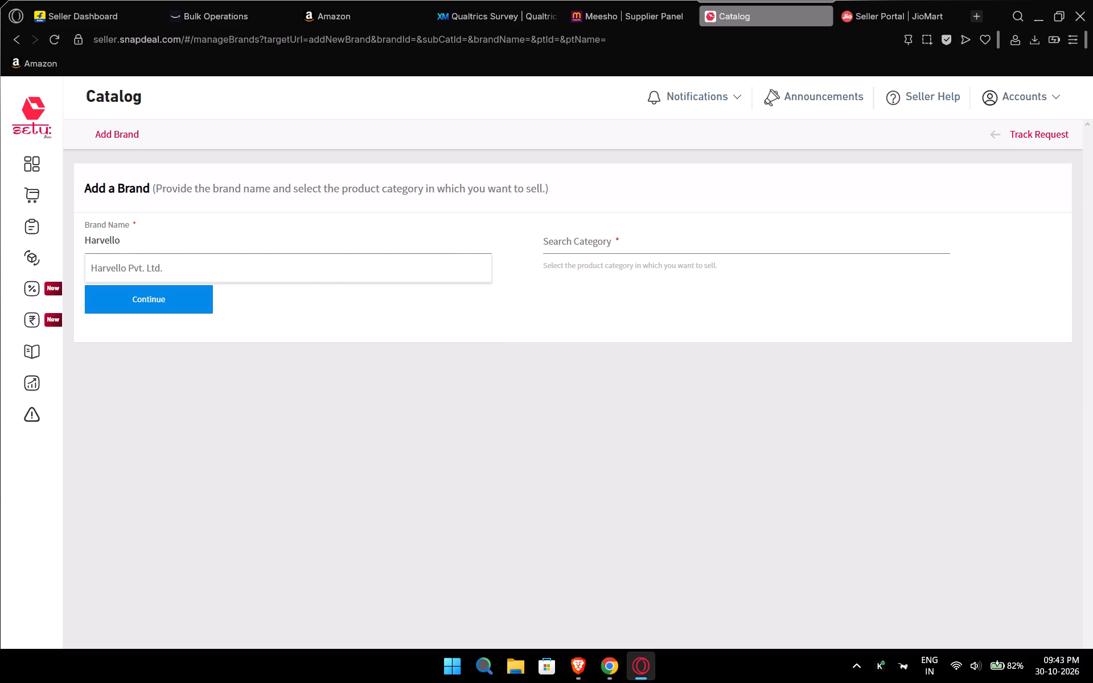
click(298, 268)
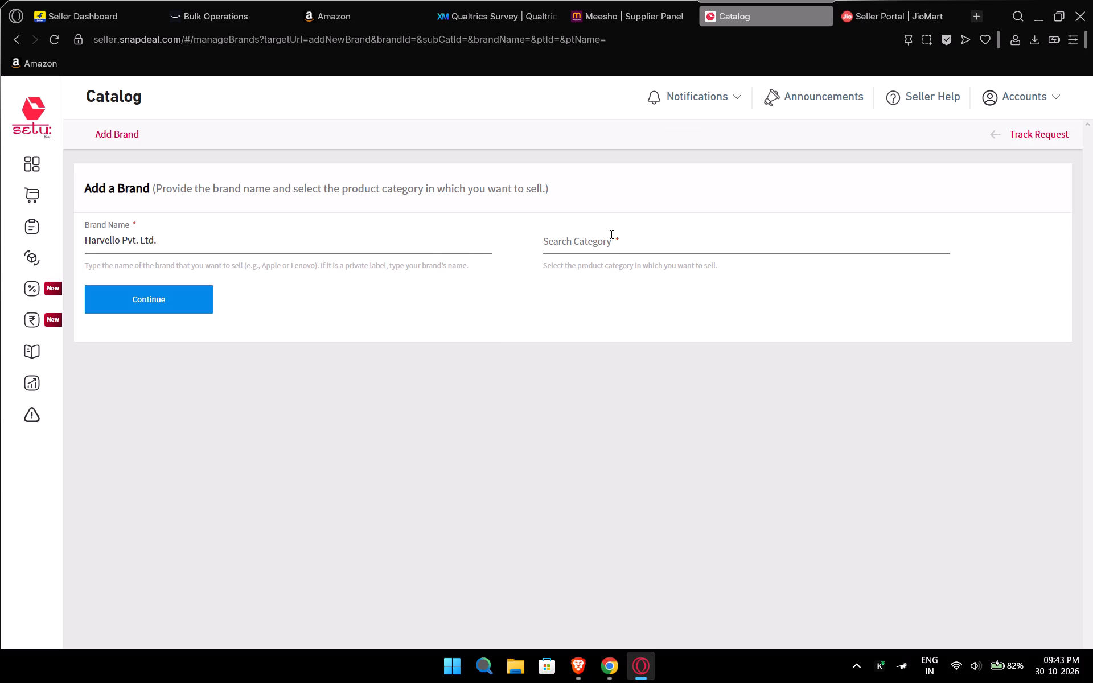
click(634, 240)
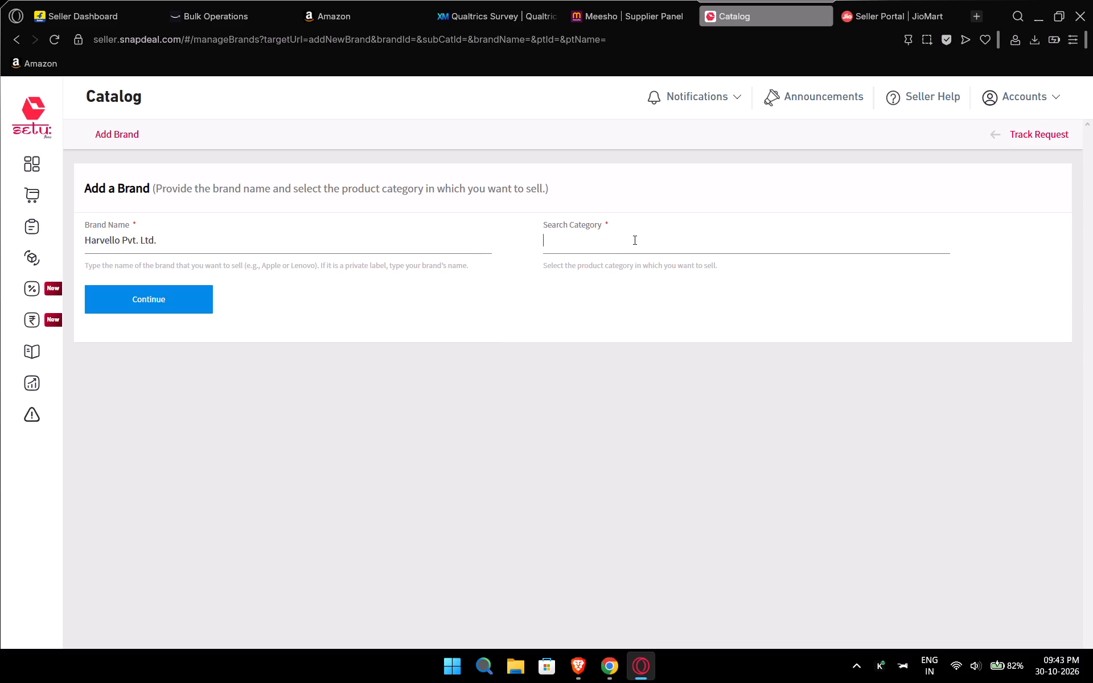
text(make)
click(607, 289)
click(146, 286)
Examine the sample brand authorization letter, trademark certificate, notarized affidavit and product invoice, closing each one after viewing.
scroll(377, 435, down, 1)
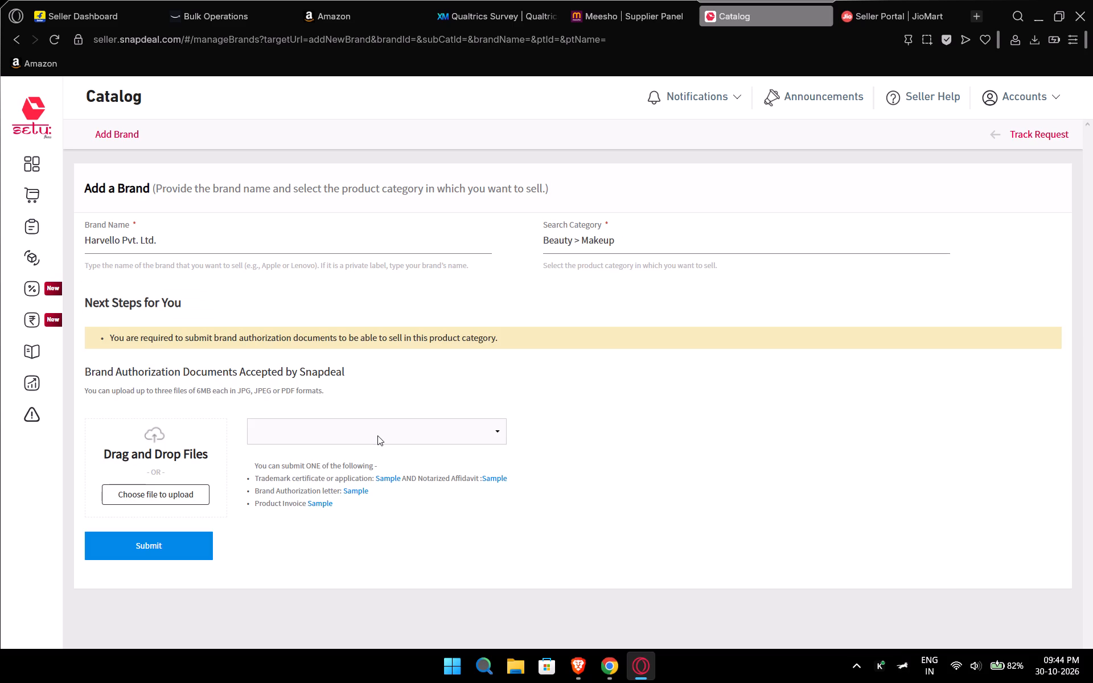
scroll(377, 435, down, 1)
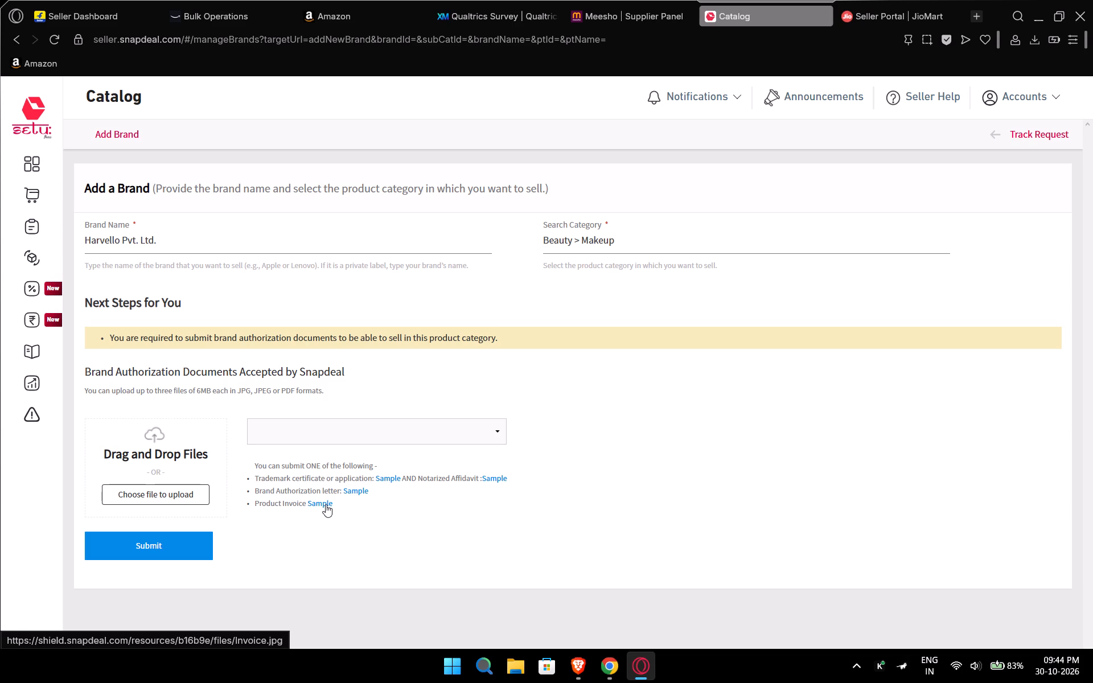
click(354, 491)
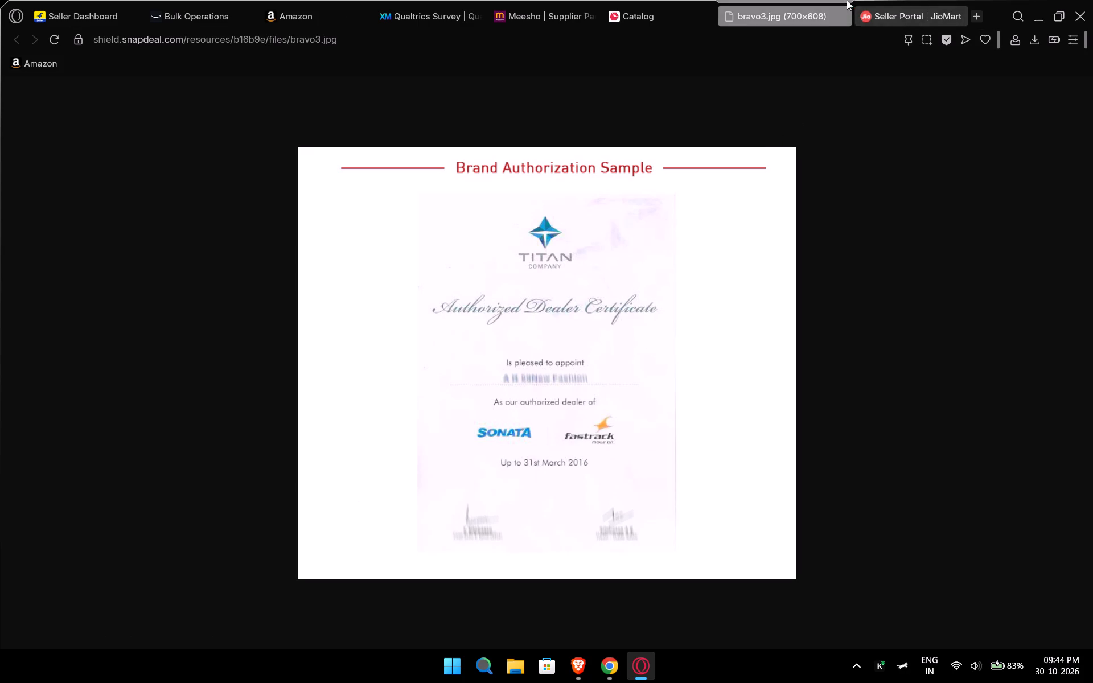
click(840, 17)
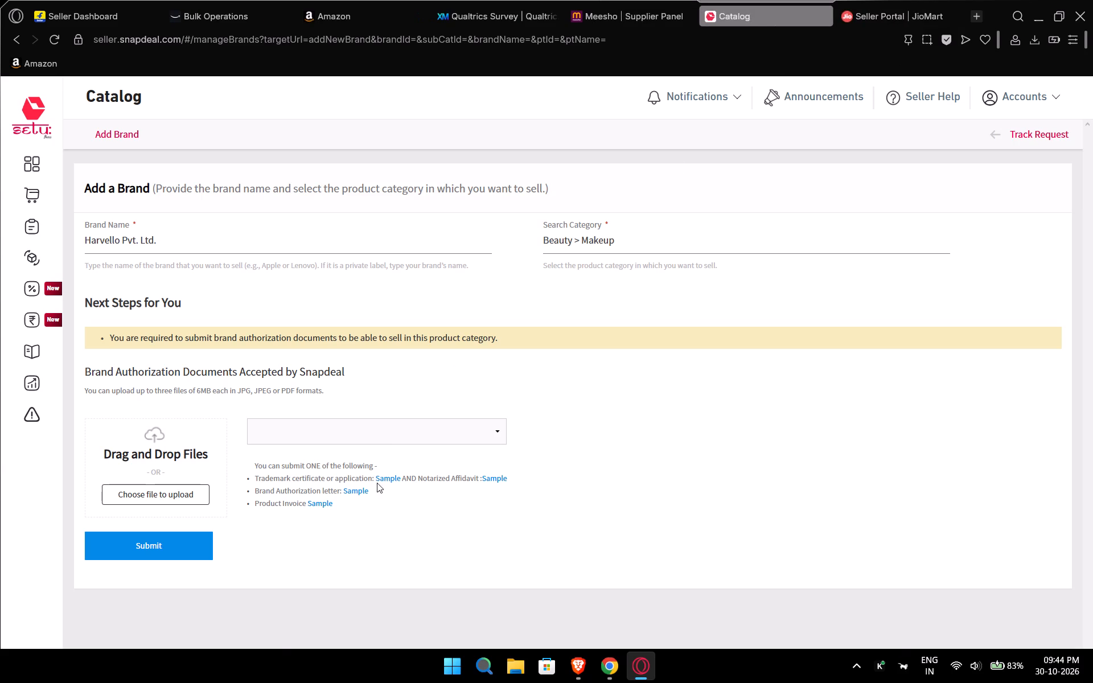
click(384, 479)
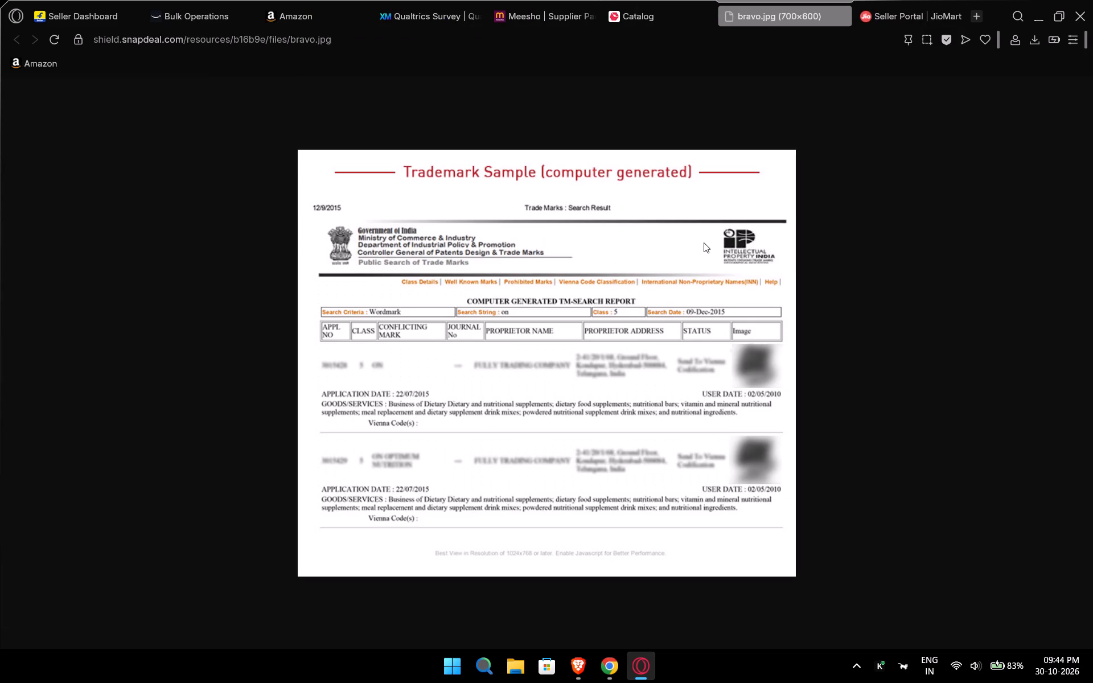
click(841, 20)
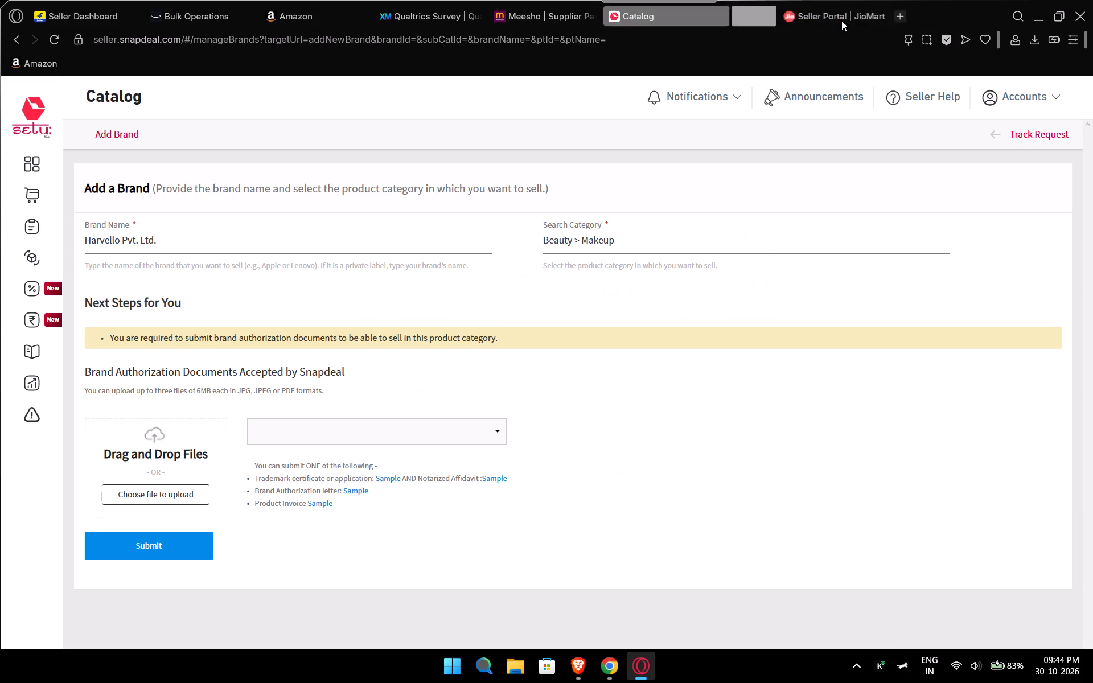
click(488, 476)
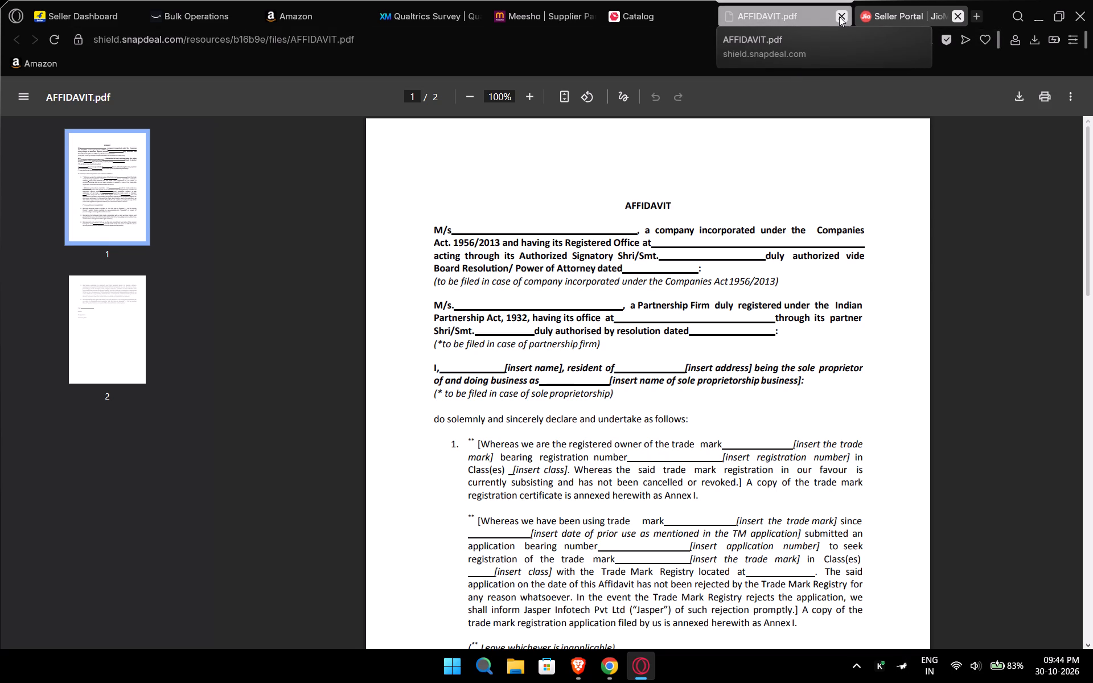
click(839, 17)
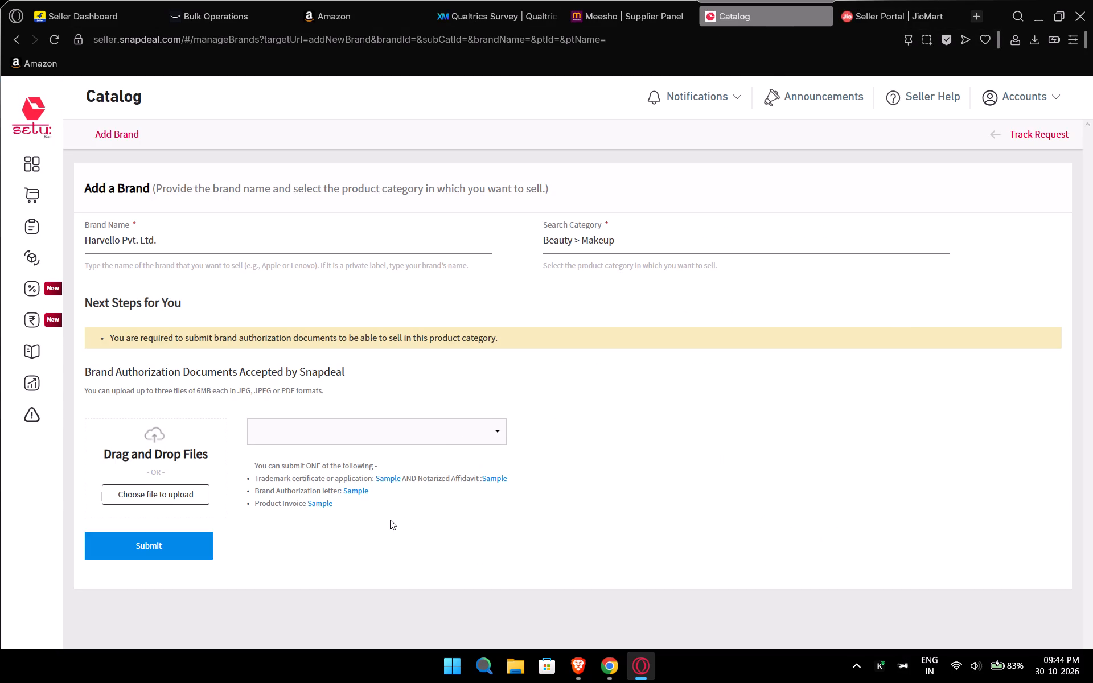
click(320, 503)
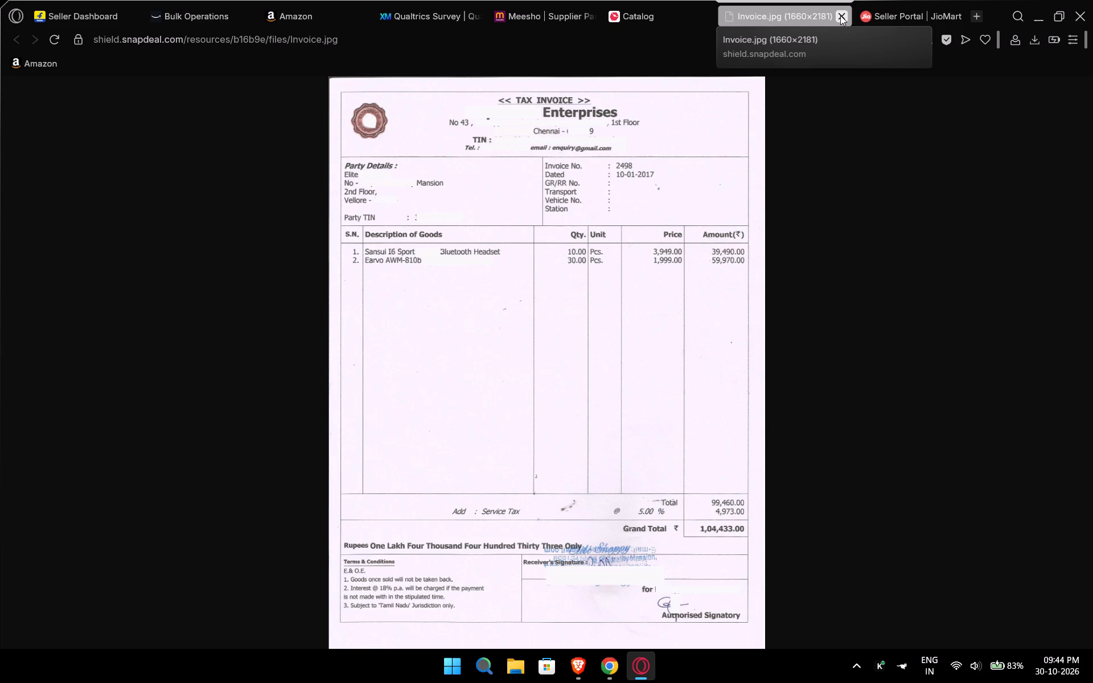
click(840, 15)
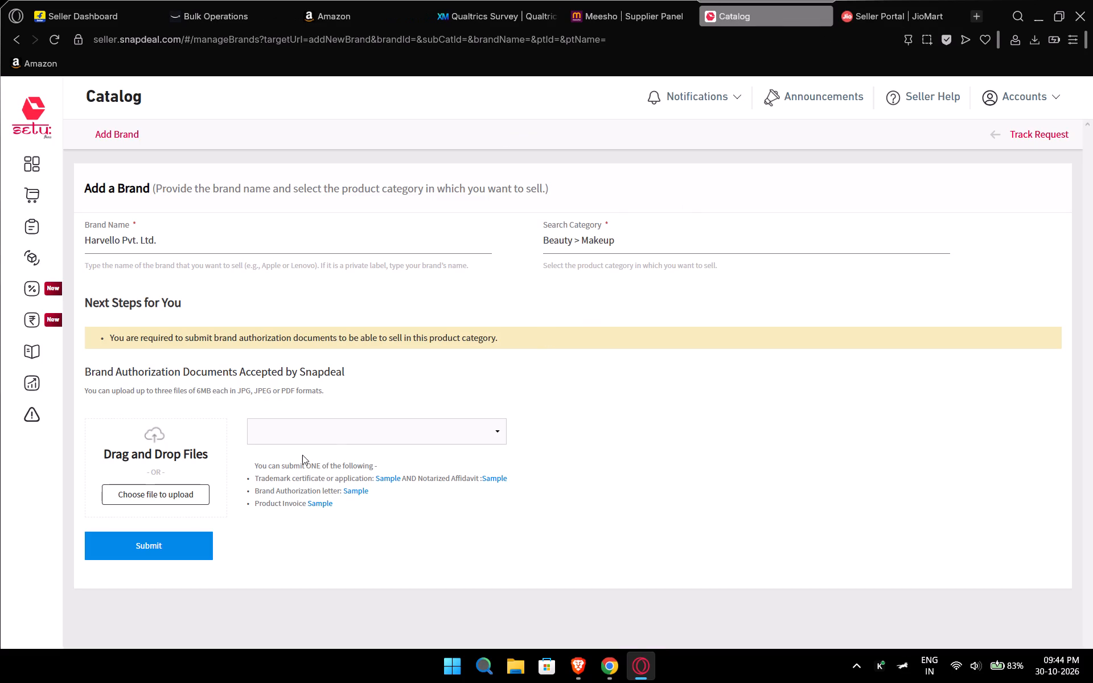
Look through the Downloads folder in File Explorer for a product invoice and check the file invoice (6).
click(509, 664)
click(458, 355)
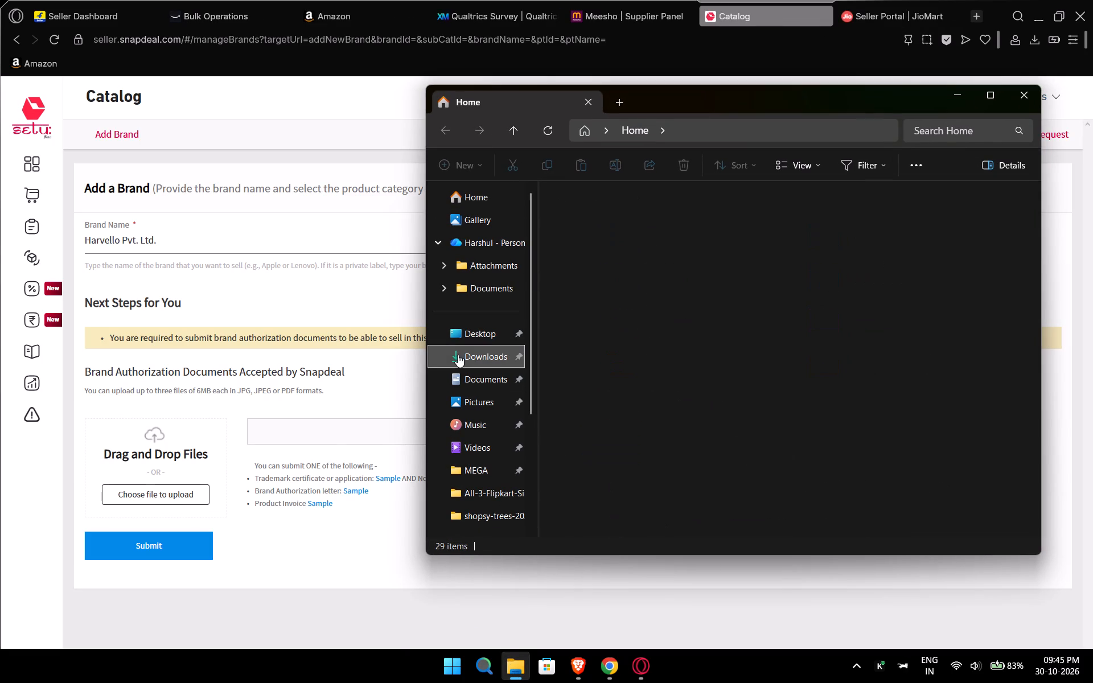
scroll(697, 363, down, 2)
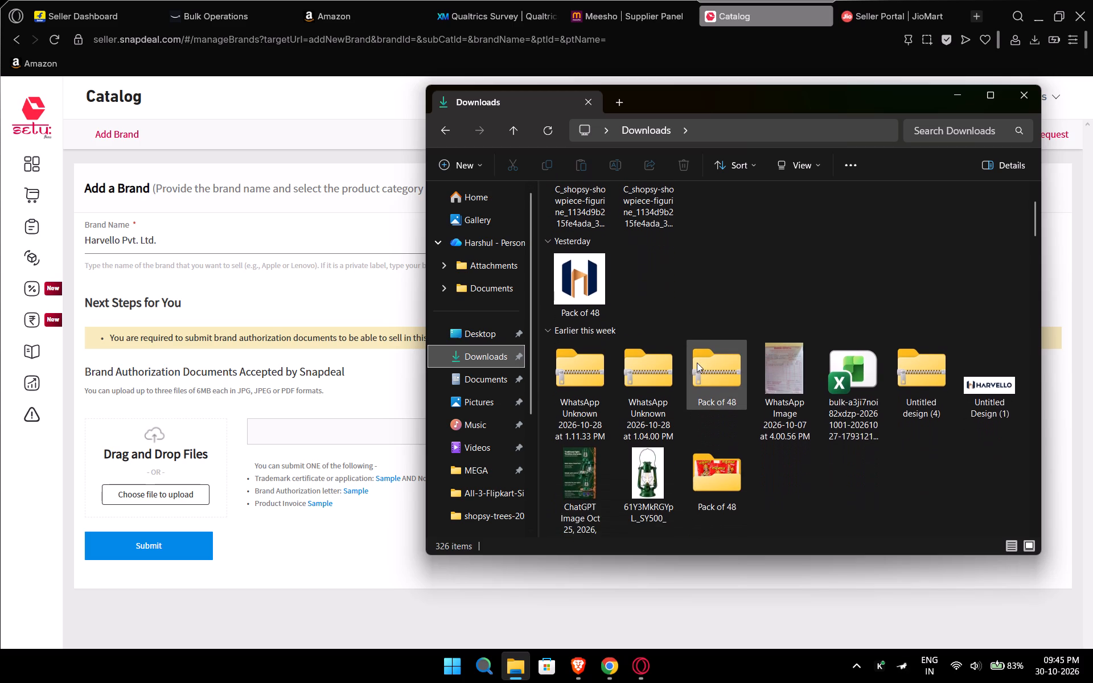
scroll(697, 363, down, 2)
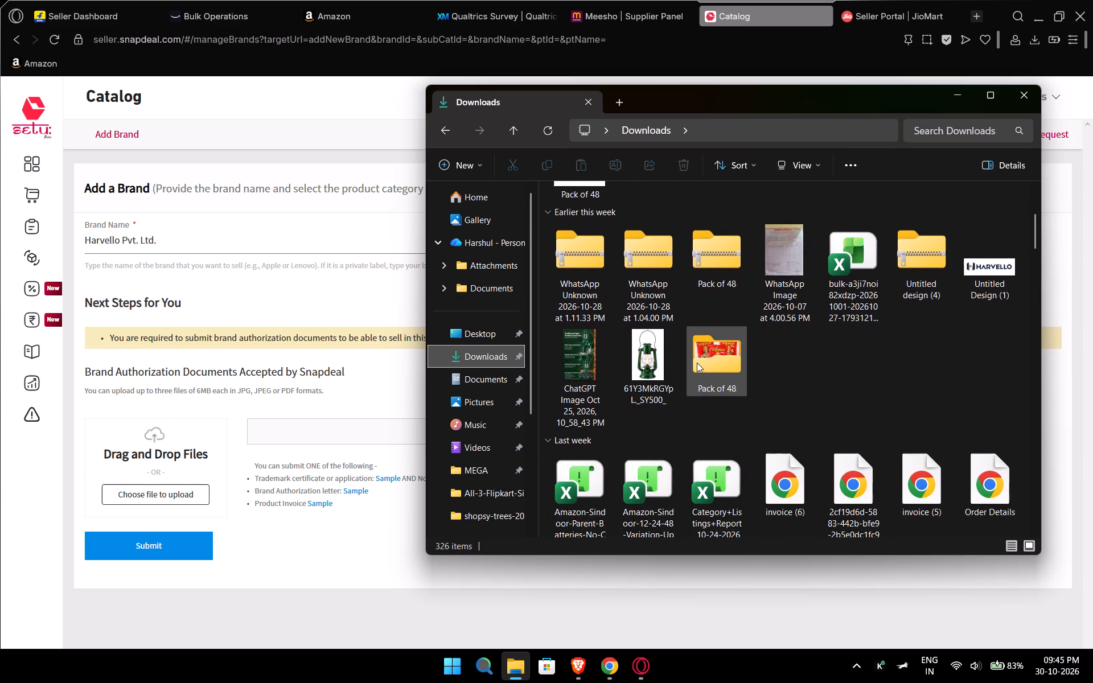
scroll(697, 363, down, 1)
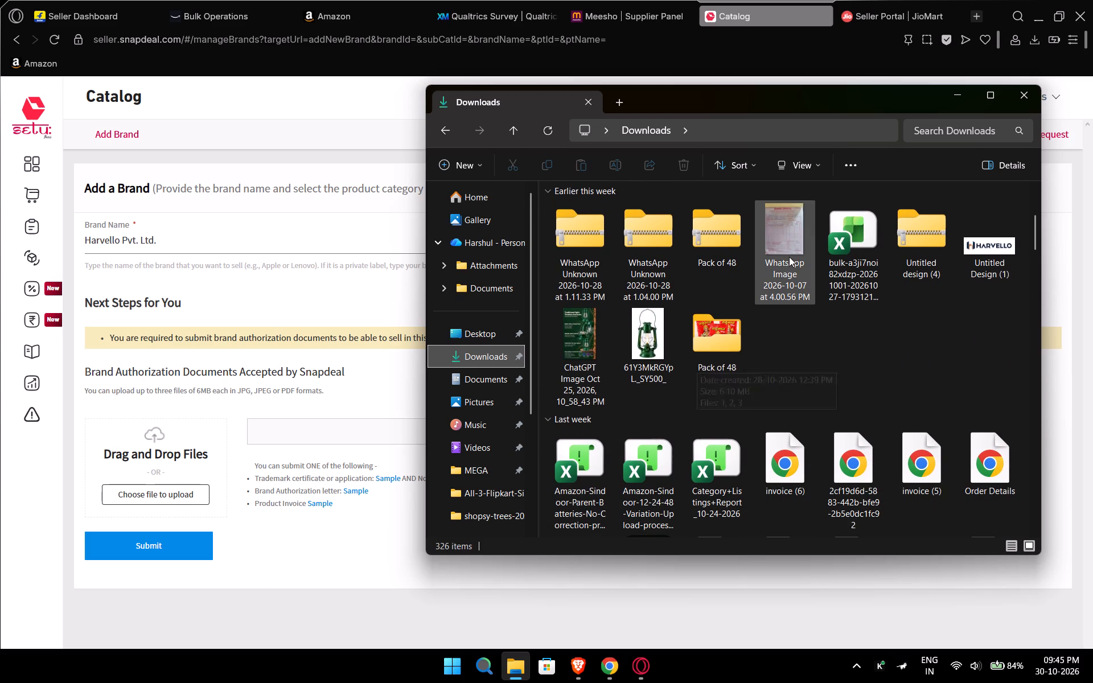
scroll(789, 257, down, 3)
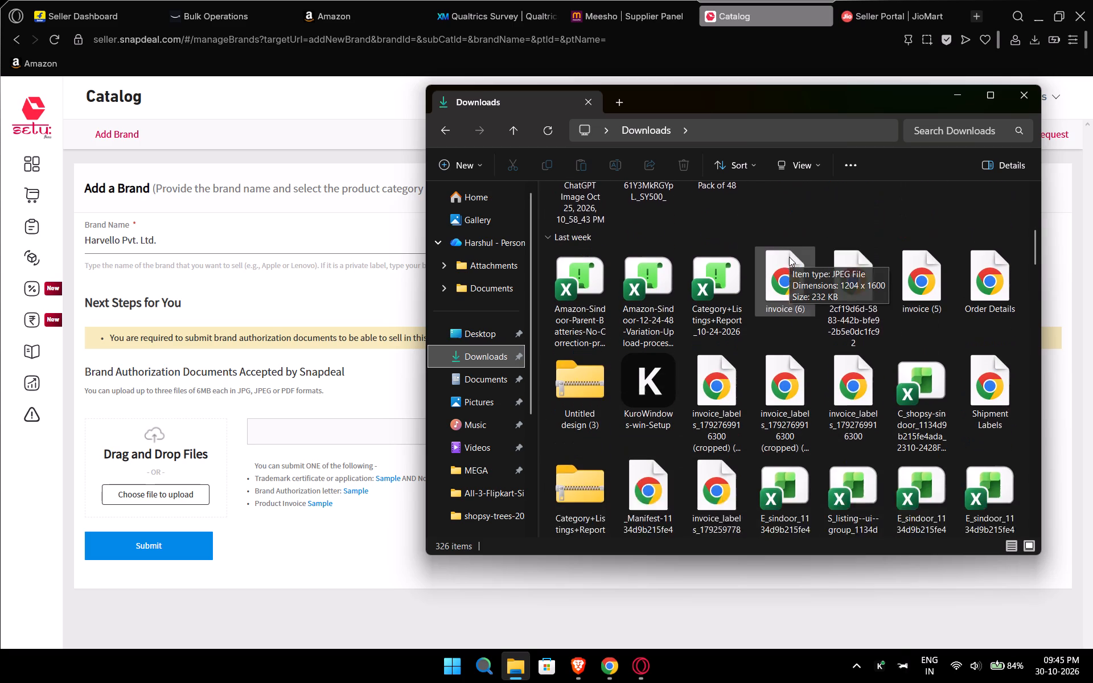
scroll(789, 257, down, 1)
double_click(791, 240)
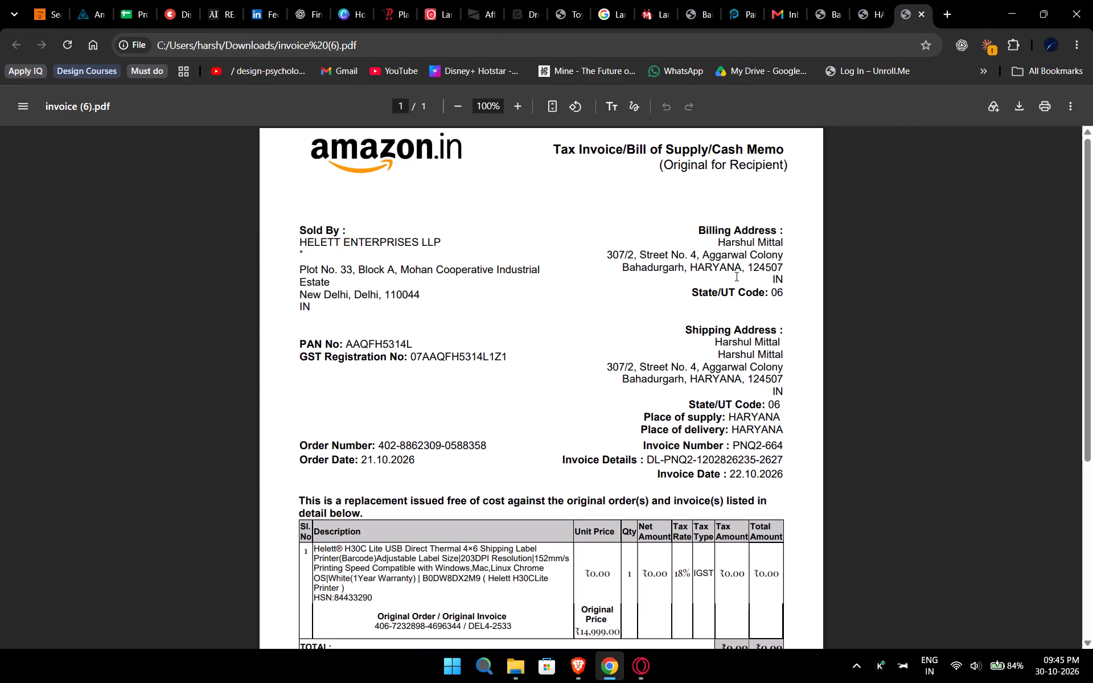
scroll(680, 317, down, 1)
click(920, 18)
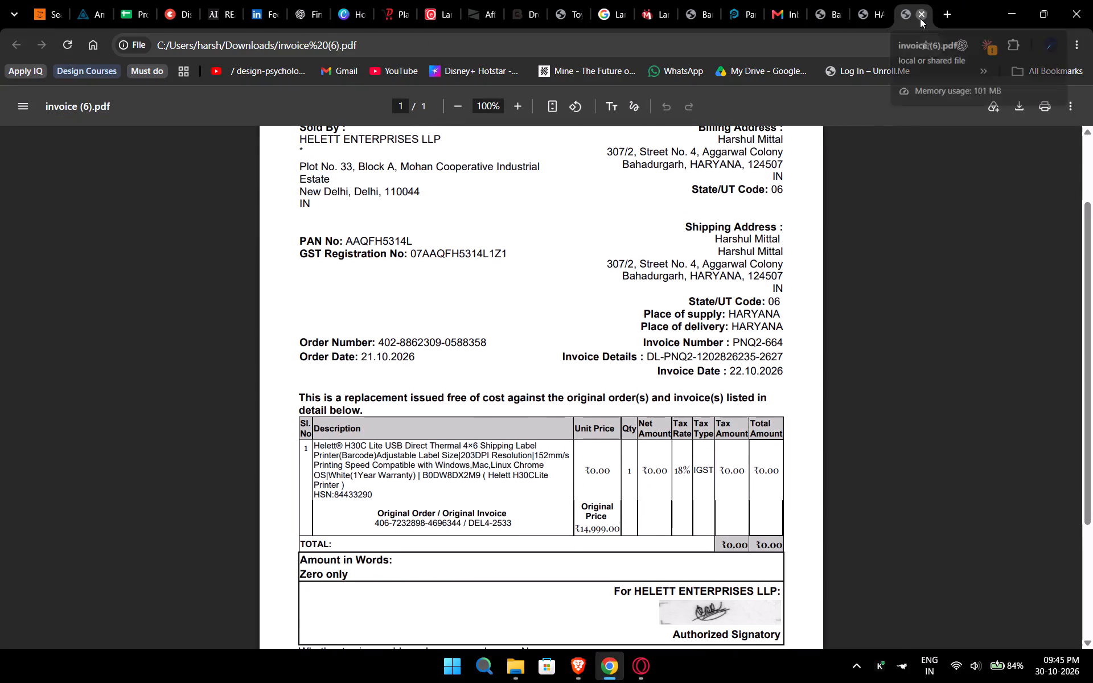
Reopen invoice (6) from the Downloads folder, read it through to the end and close it.
key(alt+Tab)
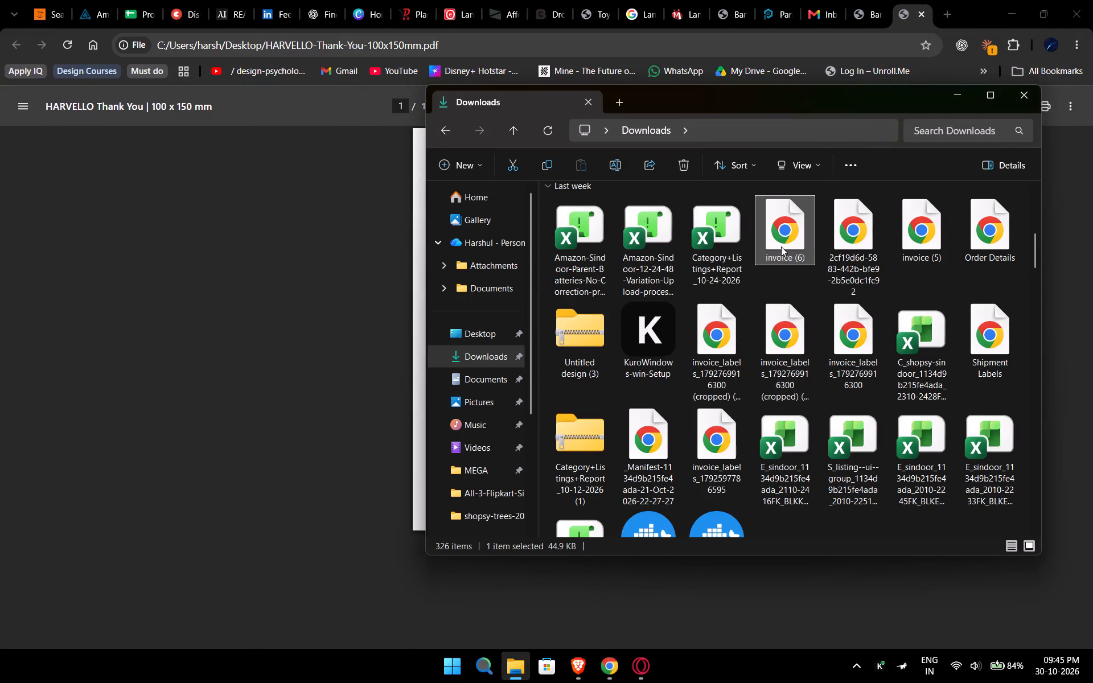
double_click(783, 243)
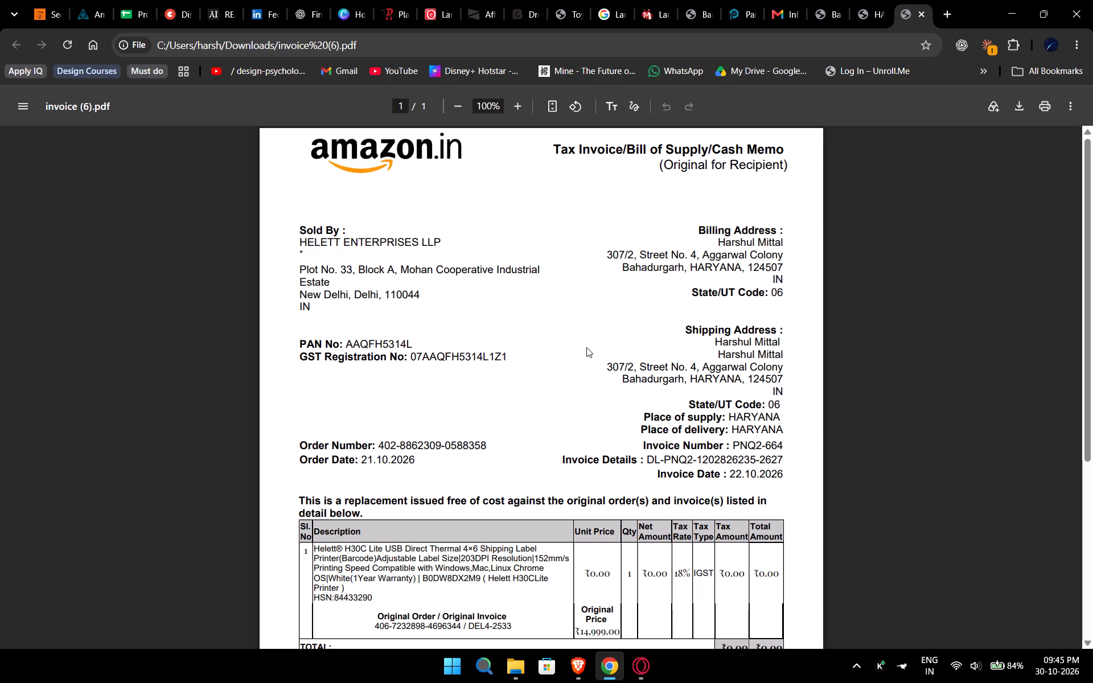
scroll(586, 347, down, 4)
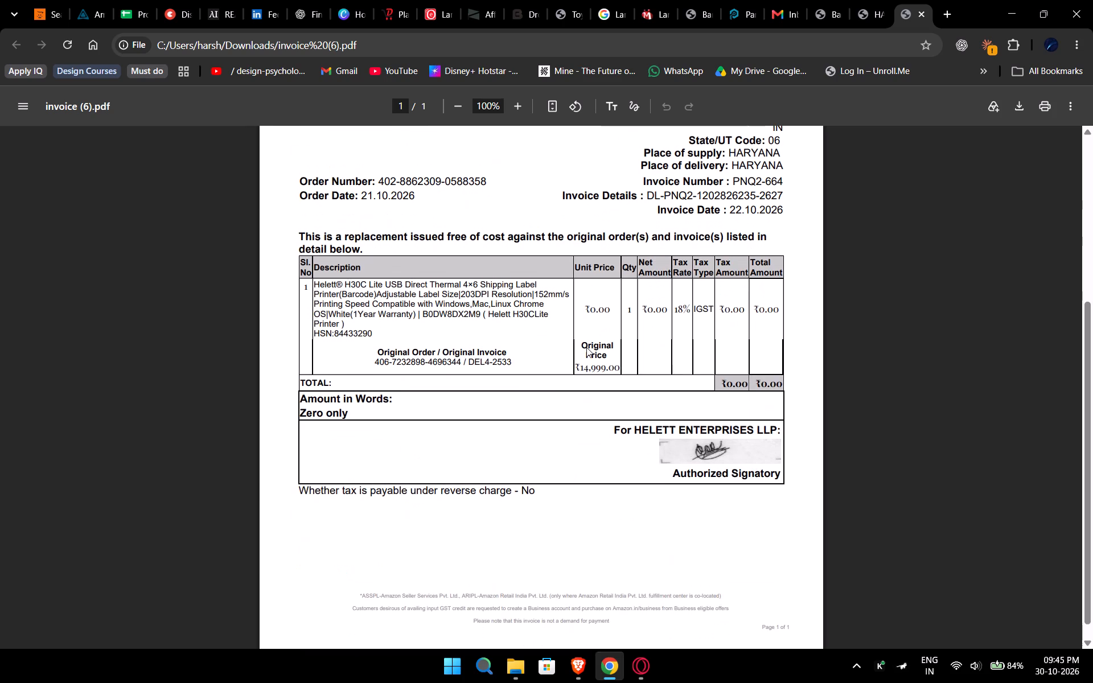
scroll(586, 347, down, 1)
scroll(586, 347, up, 6)
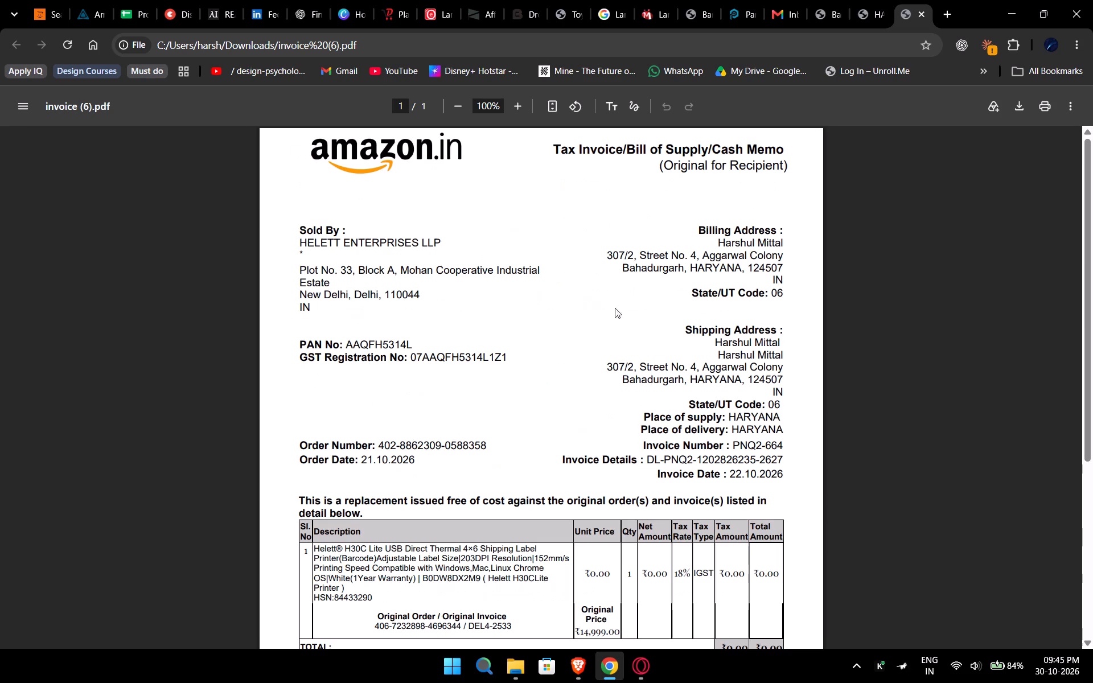
click(926, 18)
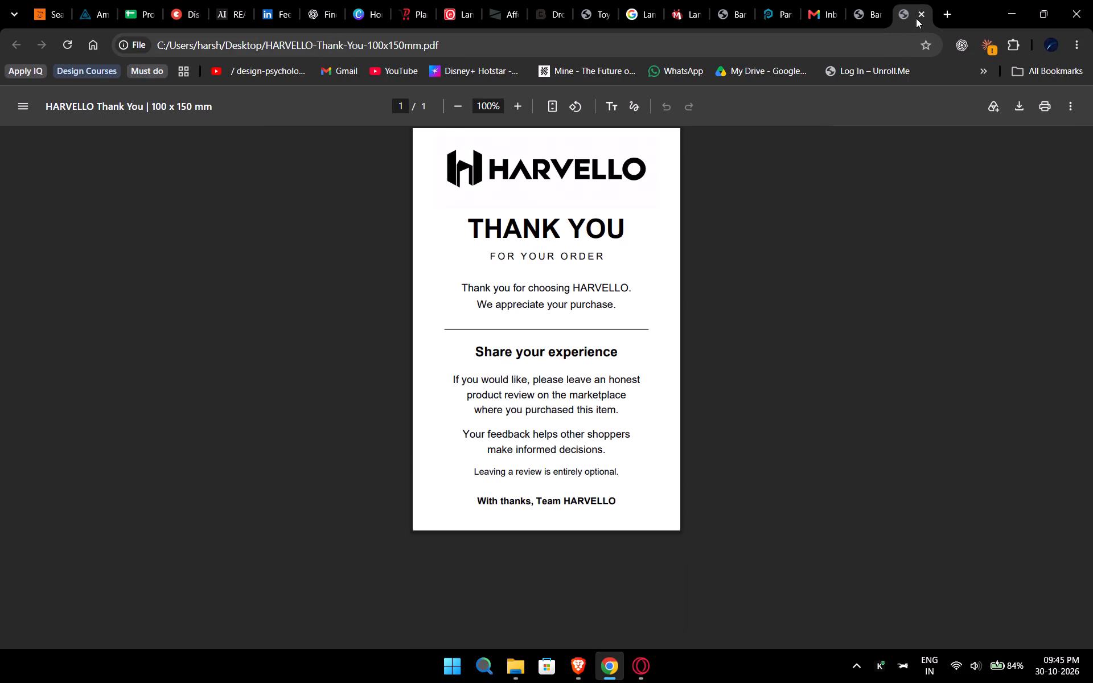
Find Invoice (4).pdf (2) among the older files in Downloads and examine its seller, item and total details.
key(alt+Tab)
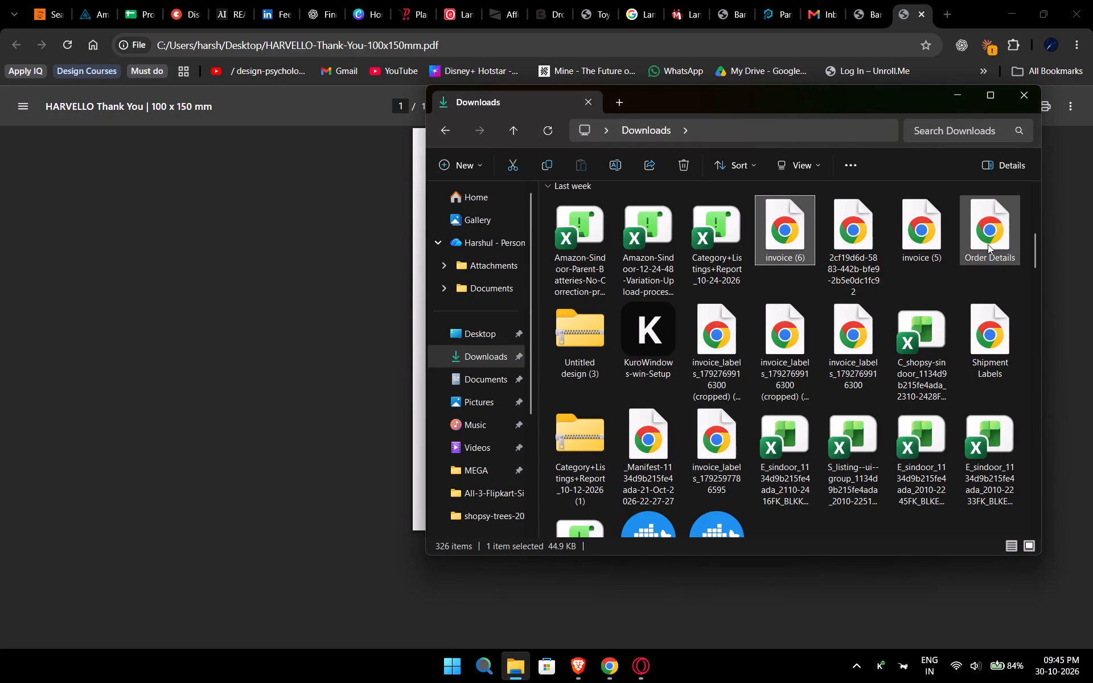
scroll(869, 386, down, 3)
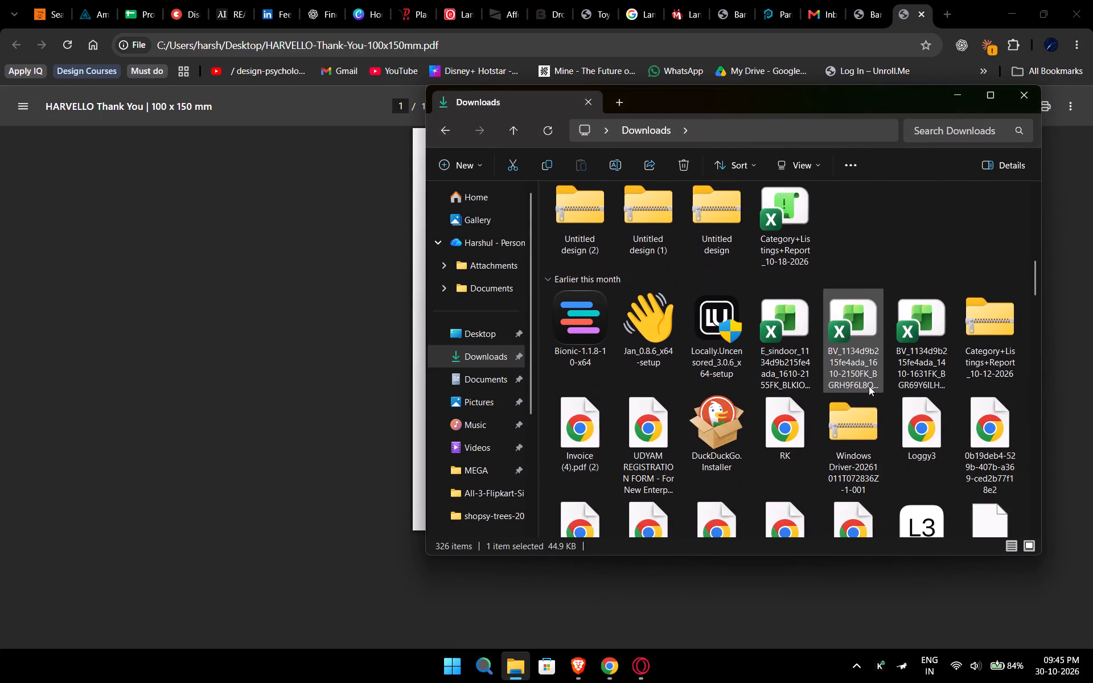
scroll(869, 386, down, 2)
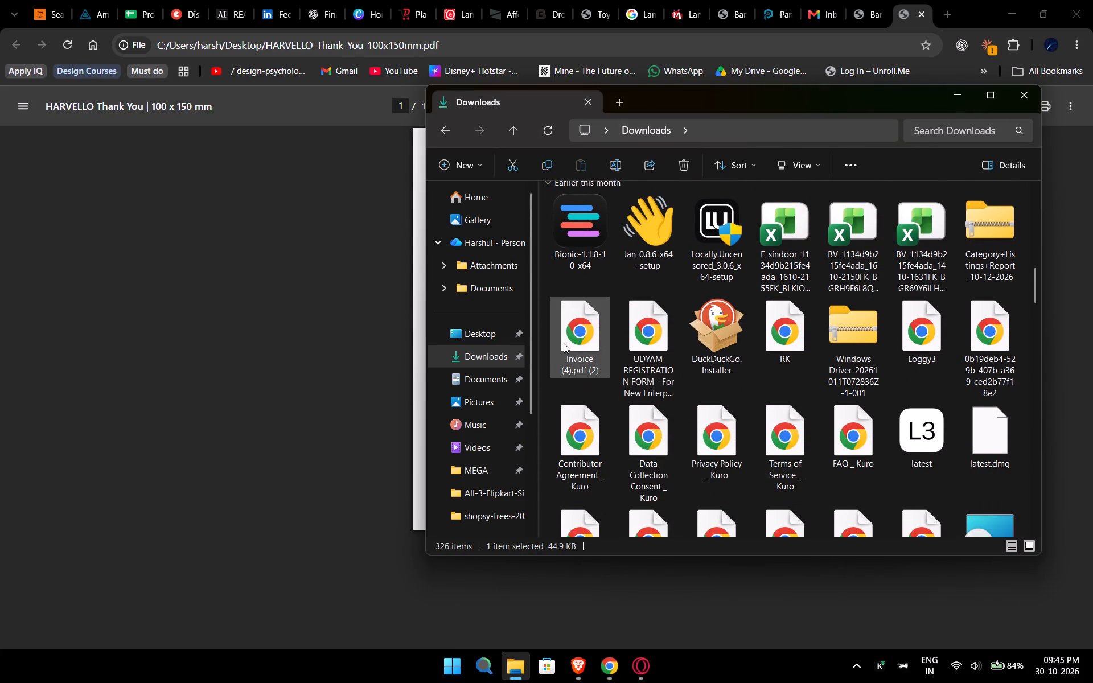
double_click(564, 343)
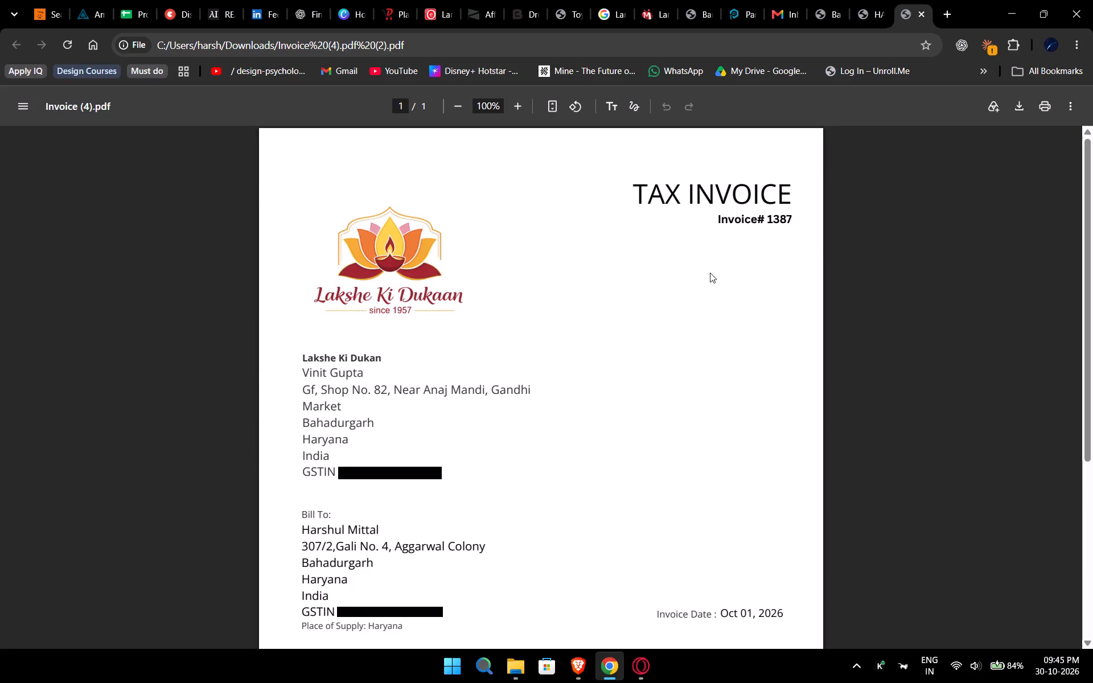
scroll(660, 348, down, 3)
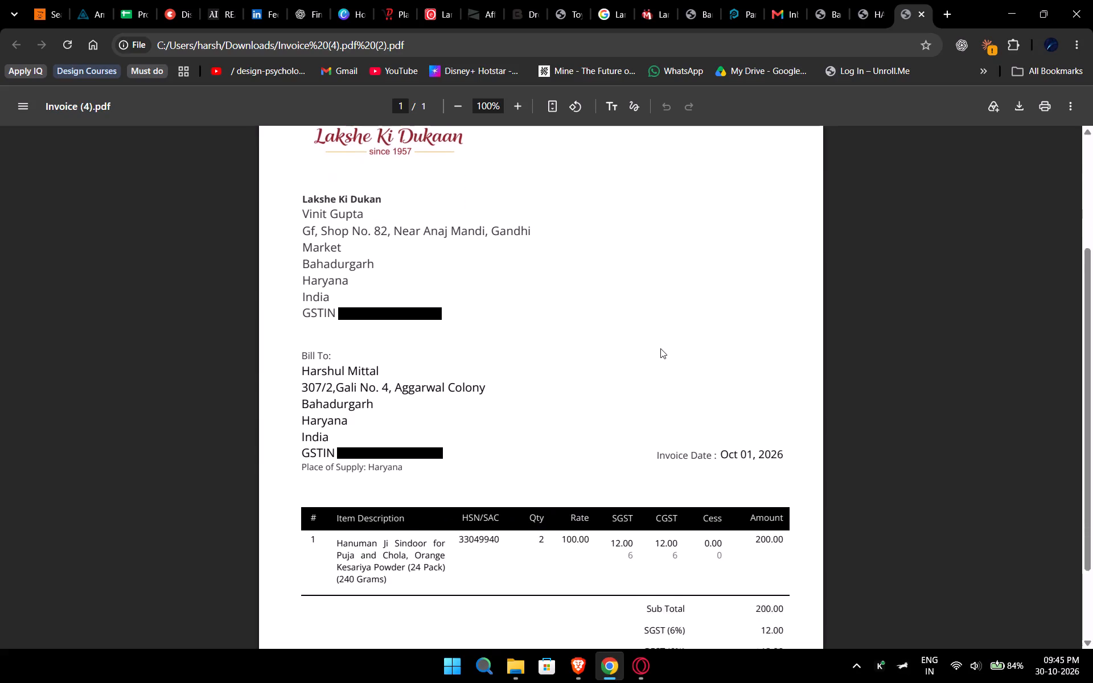
scroll(660, 348, down, 3)
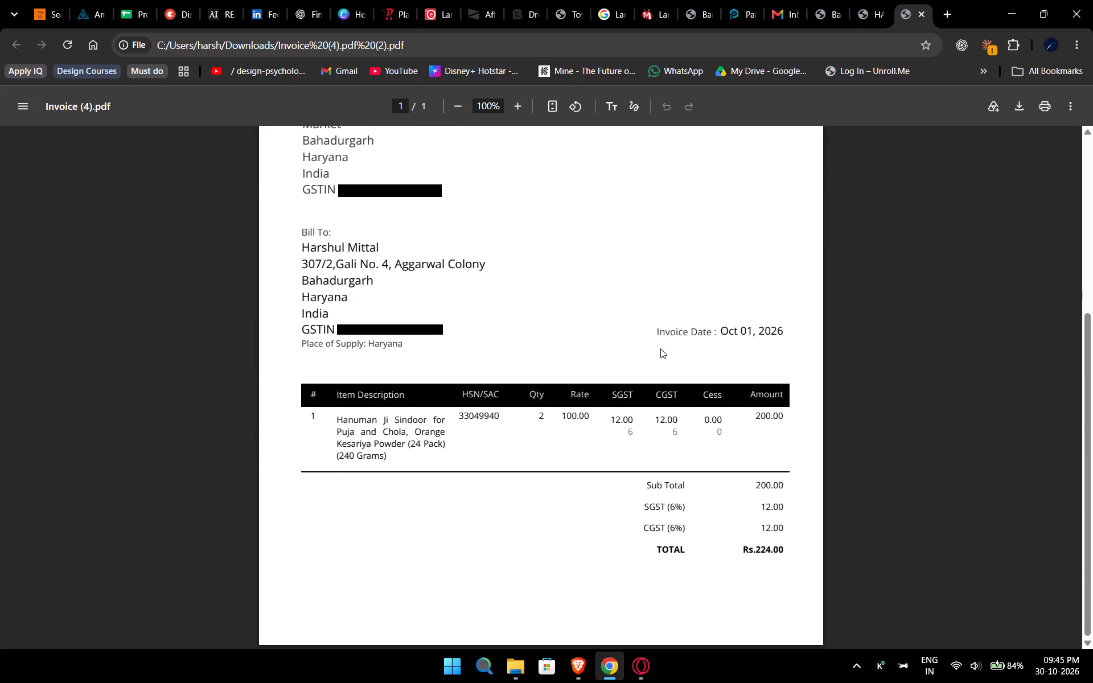
Look over Invoice (4).pdf once more from bottom to top and close it.
scroll(660, 348, down, 1)
scroll(660, 348, up, 5)
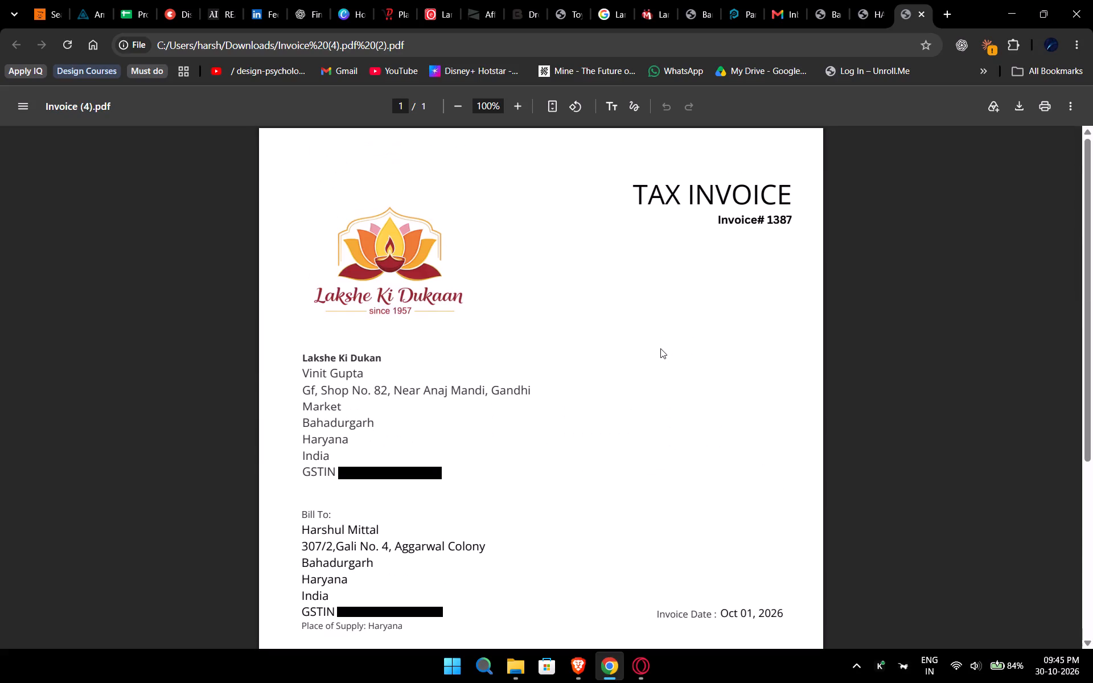
click(922, 15)
Attach Invoice (4).pdf (2) from Downloads to the Snapdeal brand request for Harvello Pvt. Ltd. and submit the request.
key(alt+Tab)
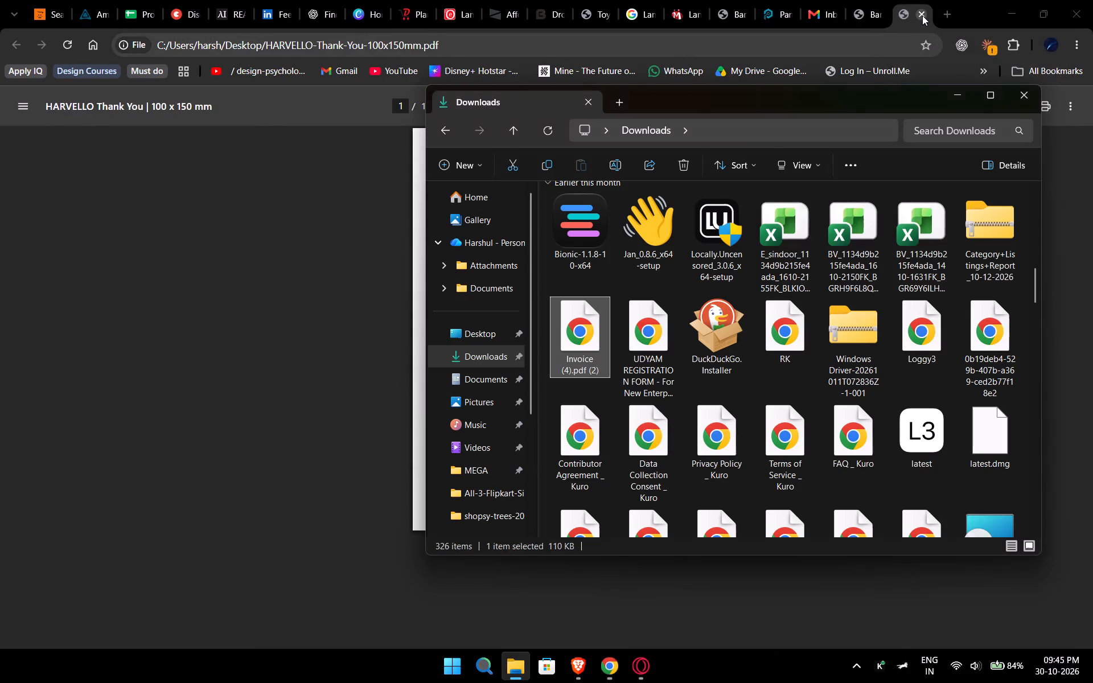
key(alt+Tab)
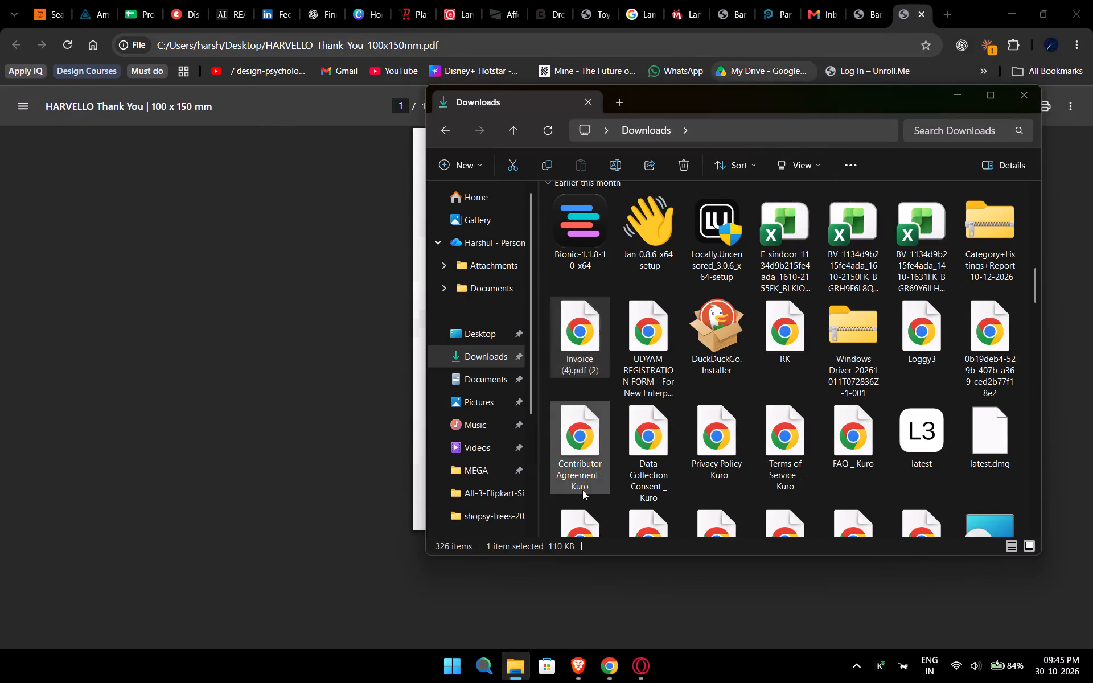
key(alt+Tab)
key(alt+Tab)
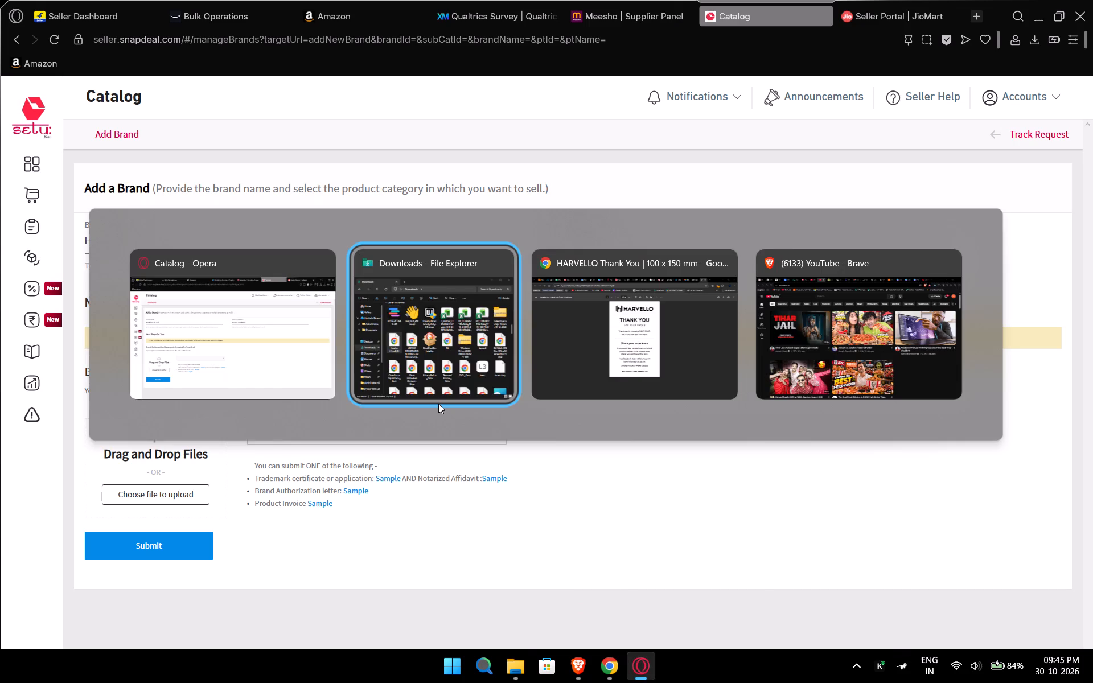
drag(584, 338, 650, 356)
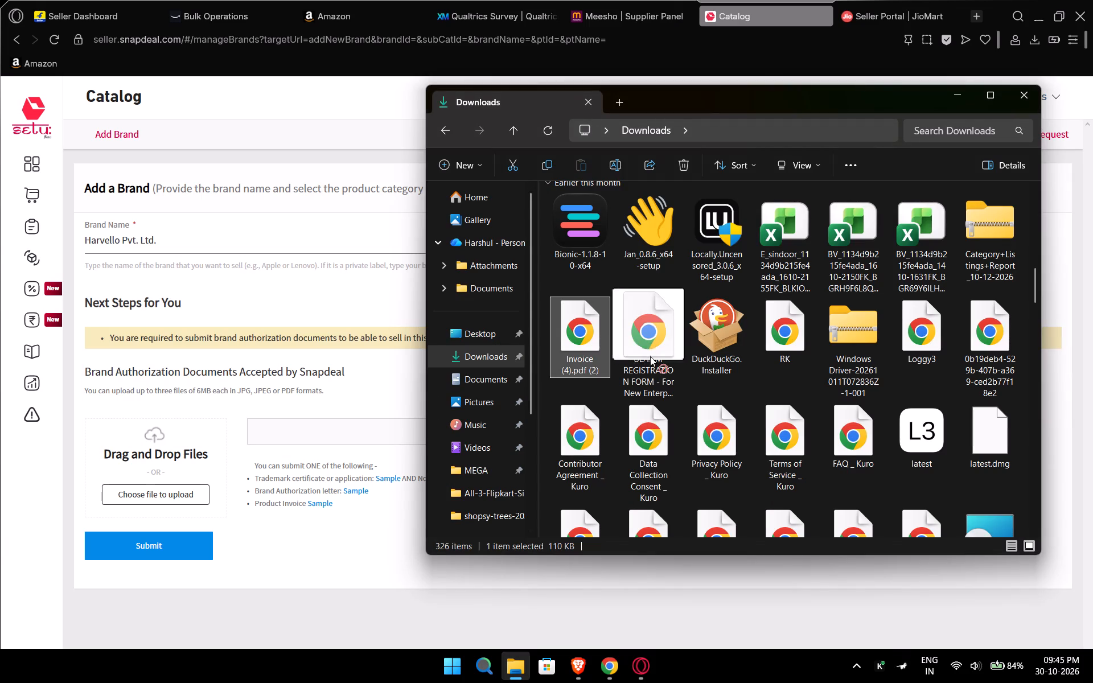
drag(650, 356, 169, 492)
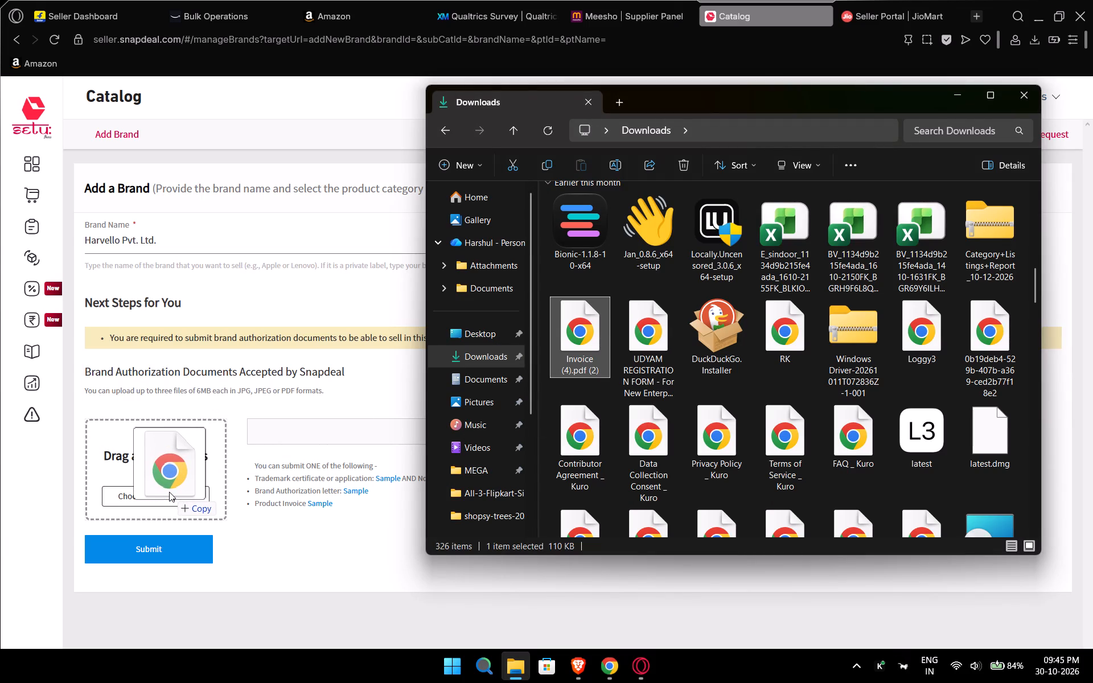
drag(169, 492, 169, 491)
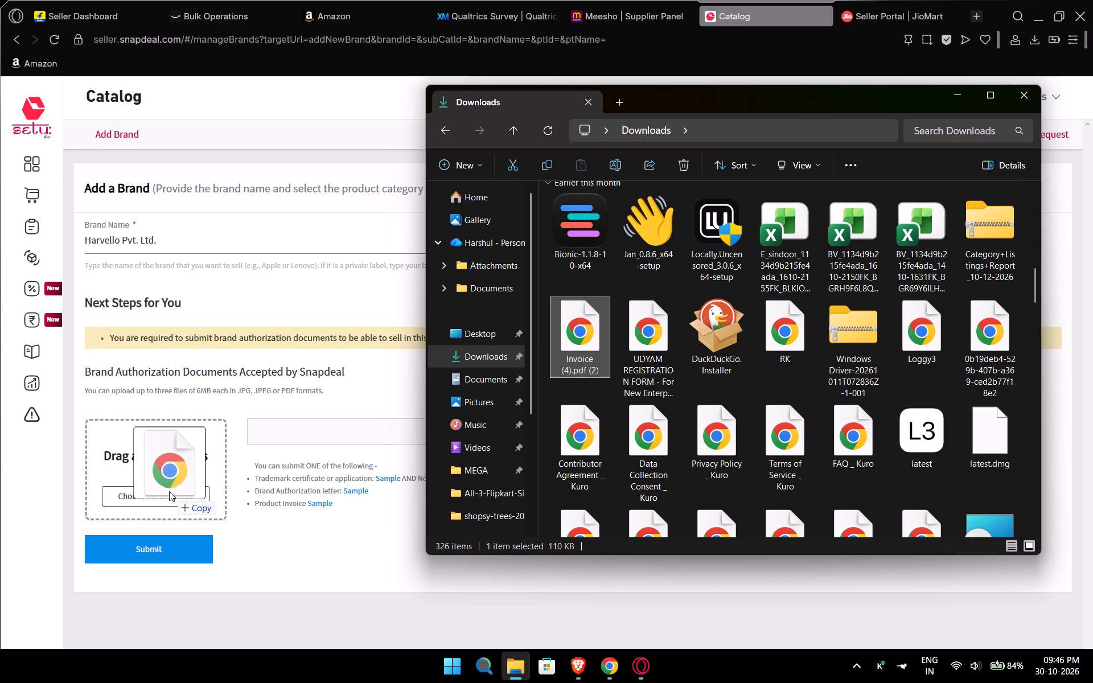
drag(169, 491, 169, 490)
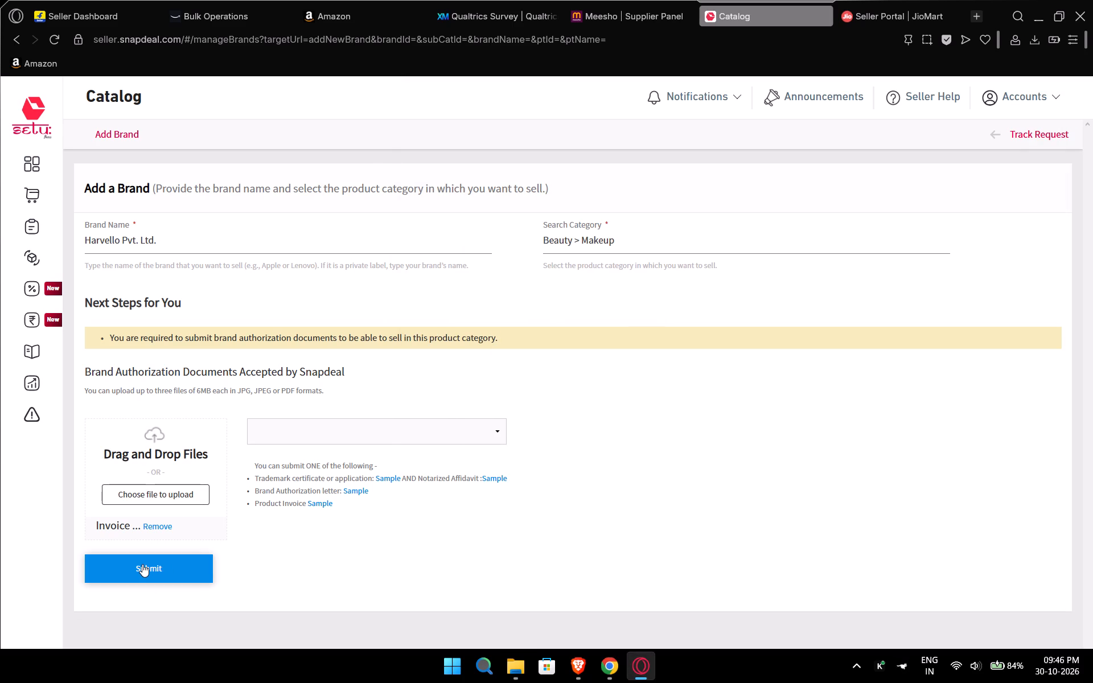
click(142, 564)
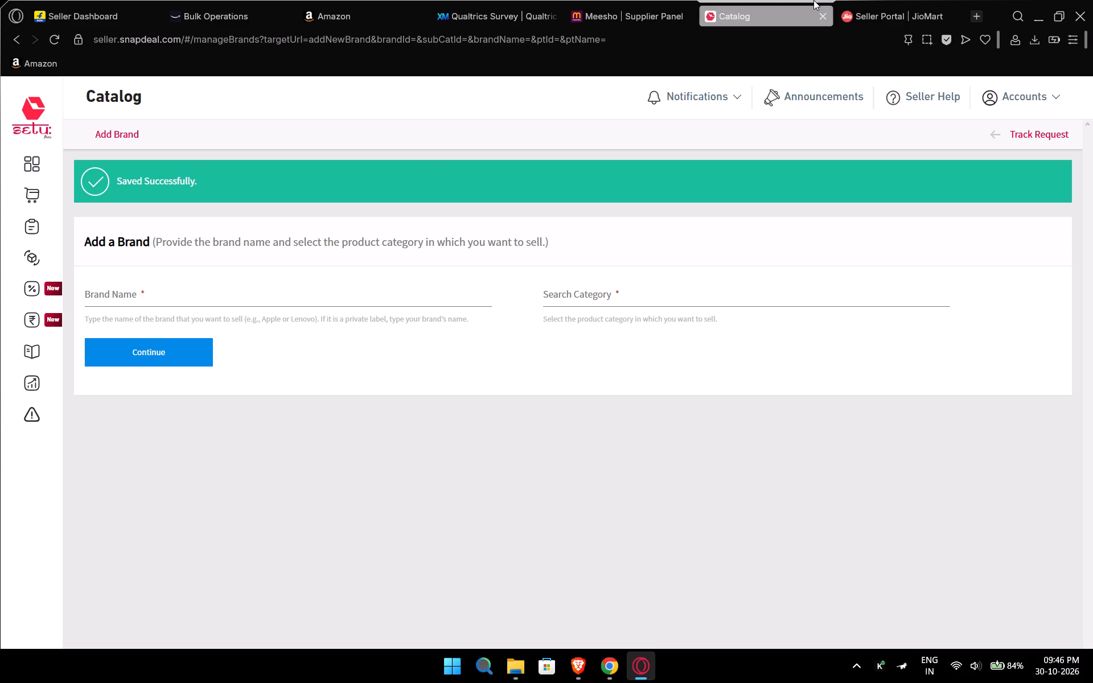
Try to open the tracking page for the submitted brand request.
click(1025, 139)
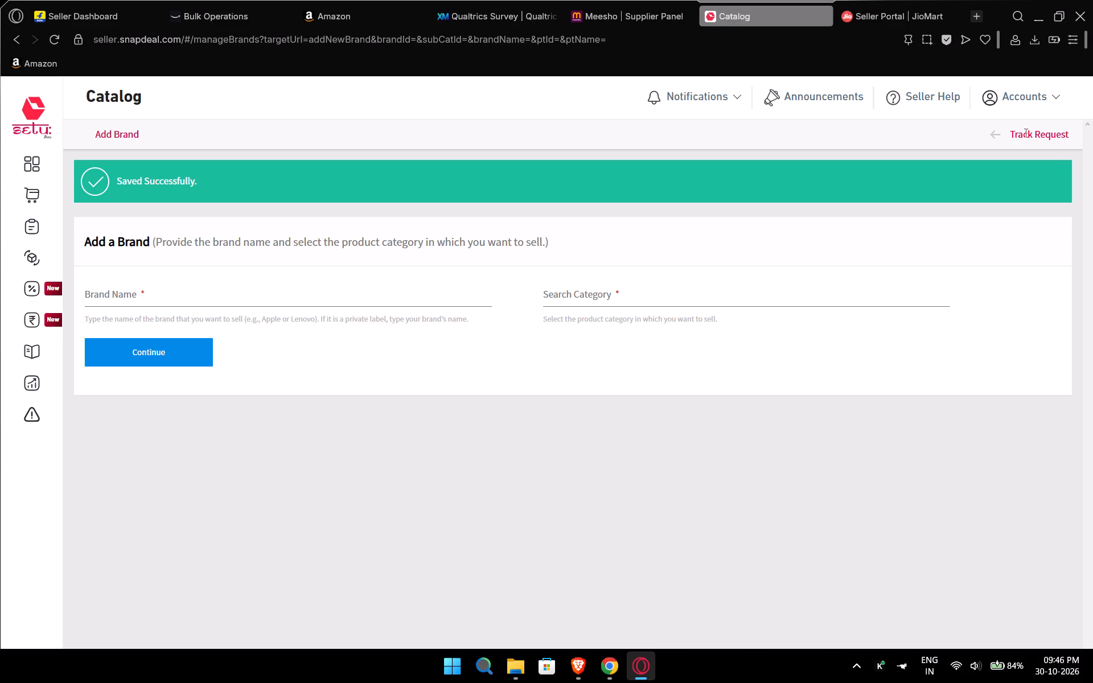
click(1025, 133)
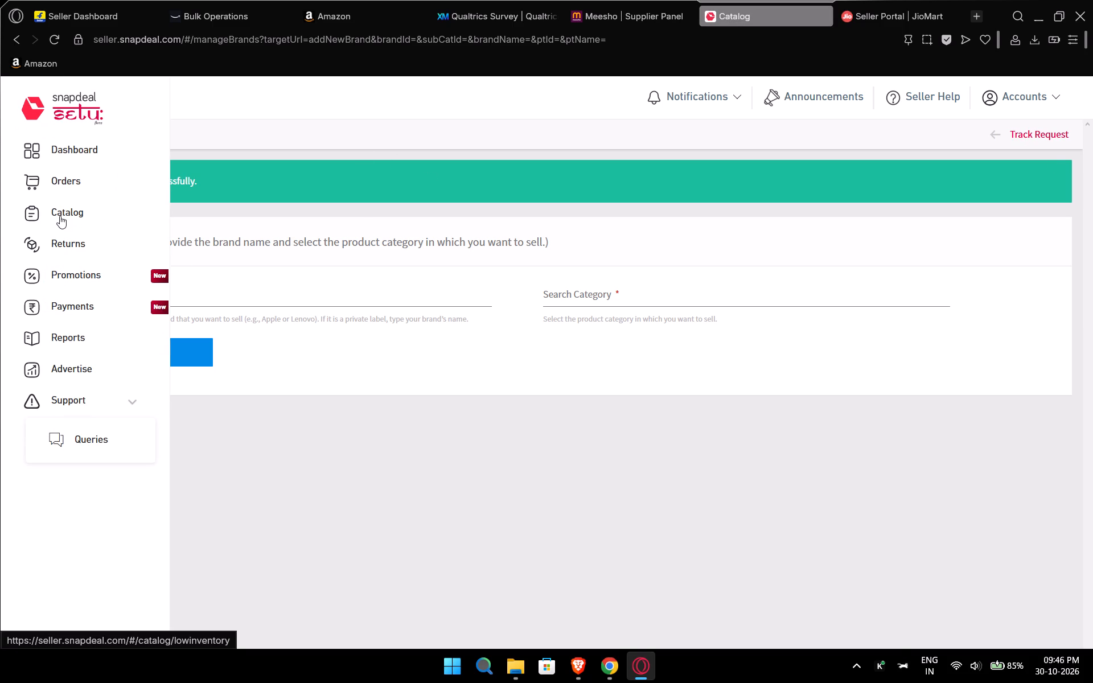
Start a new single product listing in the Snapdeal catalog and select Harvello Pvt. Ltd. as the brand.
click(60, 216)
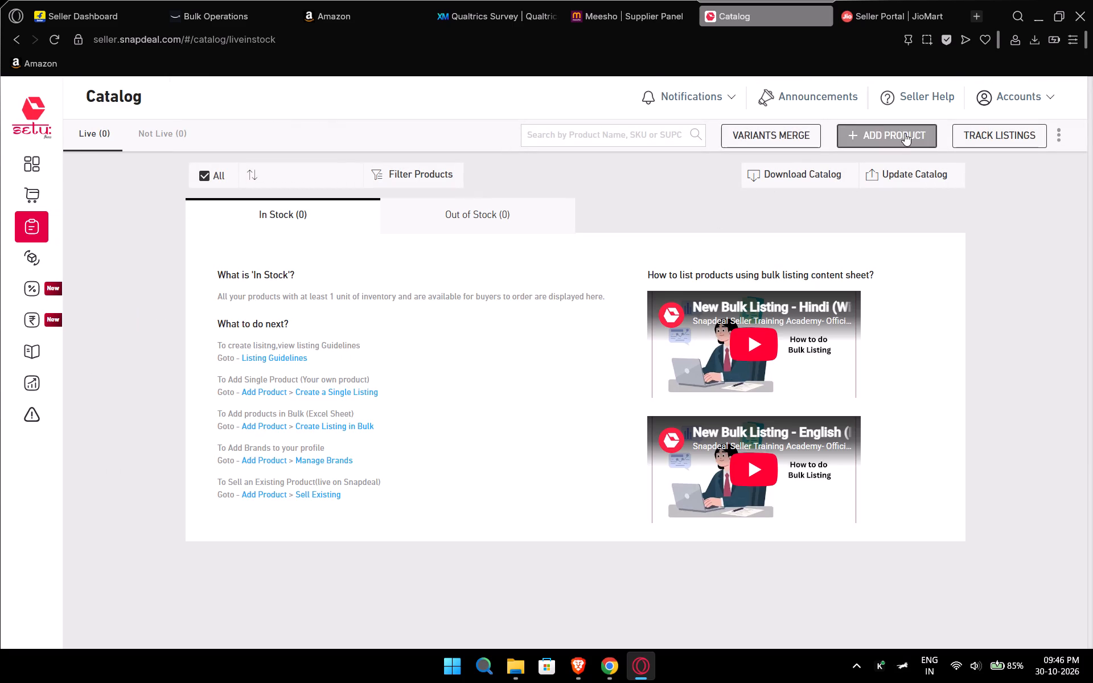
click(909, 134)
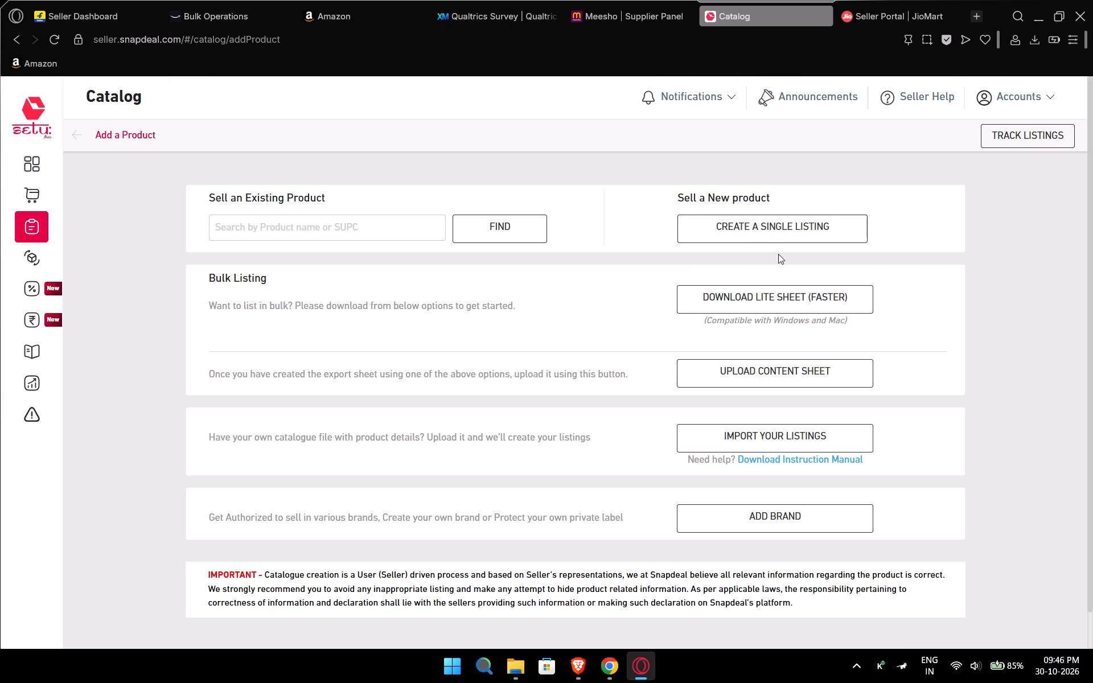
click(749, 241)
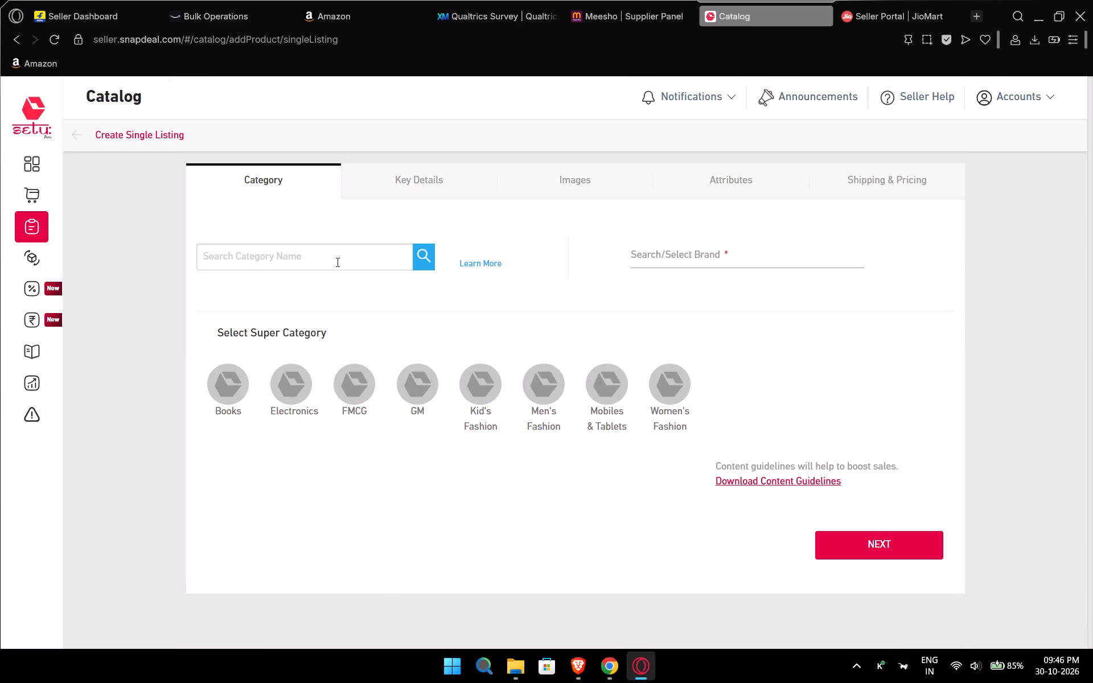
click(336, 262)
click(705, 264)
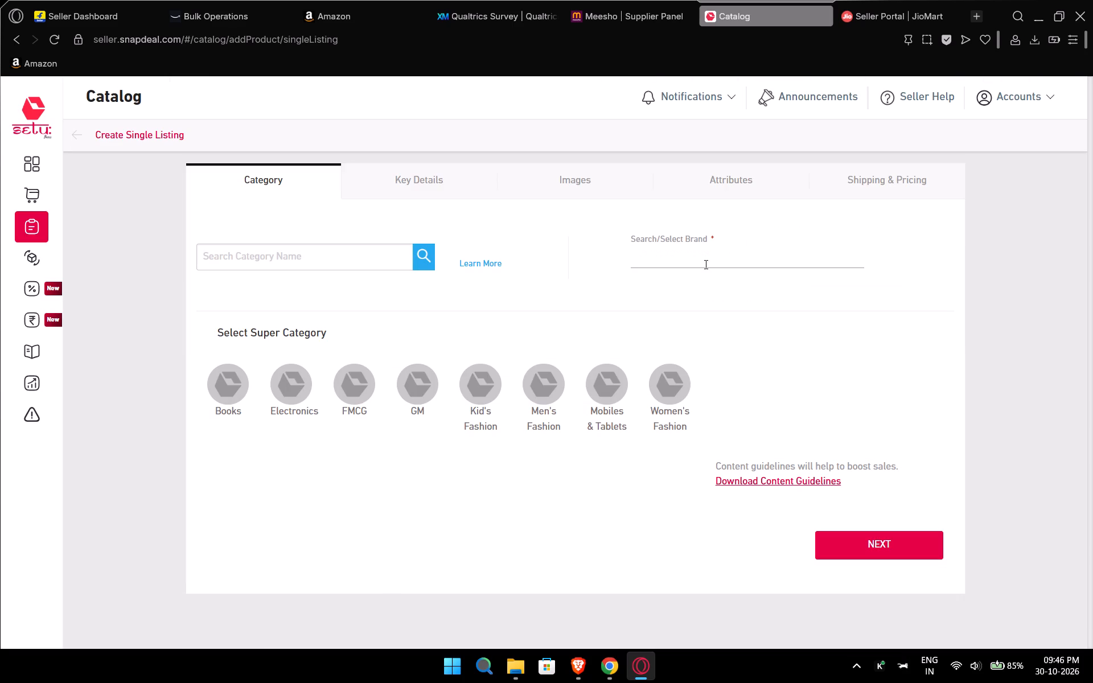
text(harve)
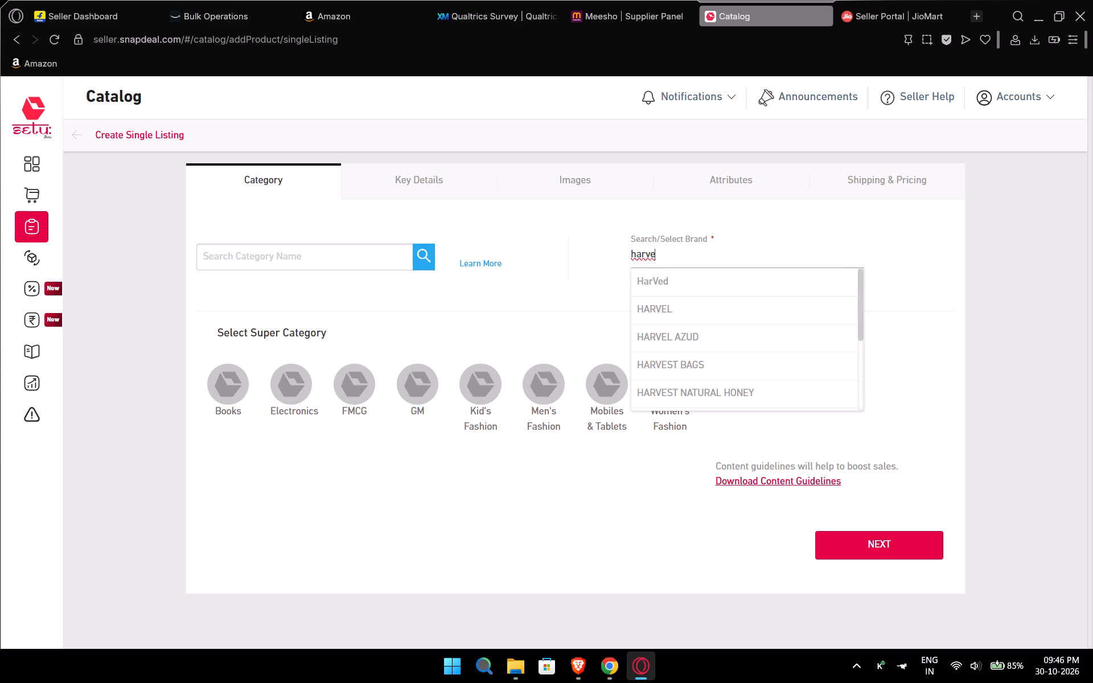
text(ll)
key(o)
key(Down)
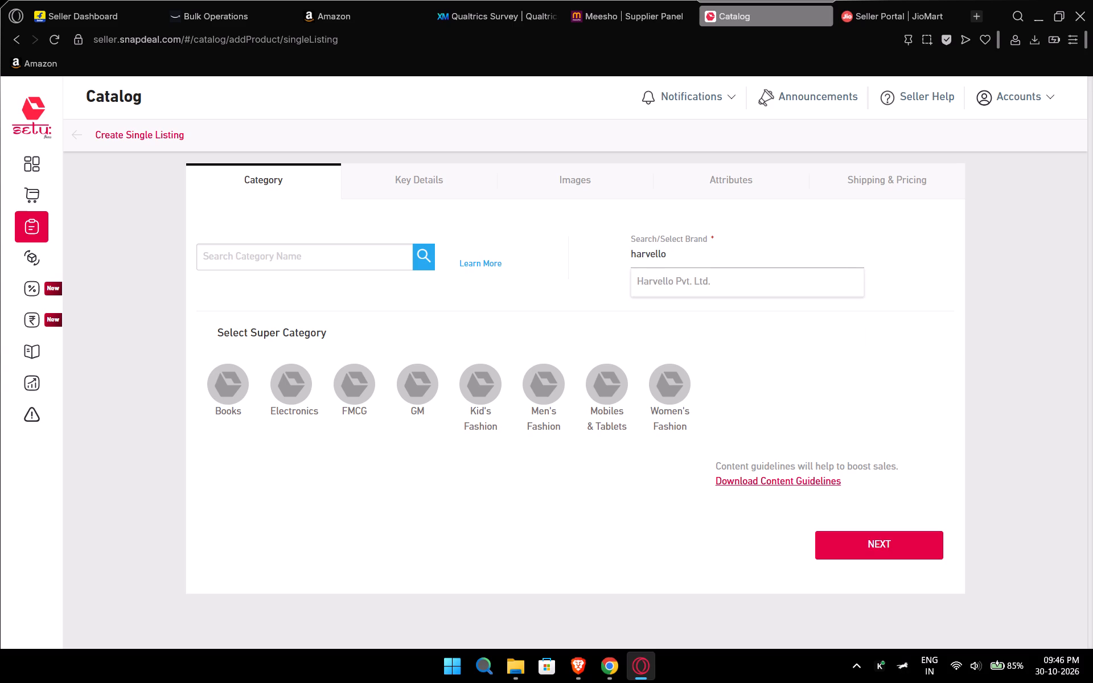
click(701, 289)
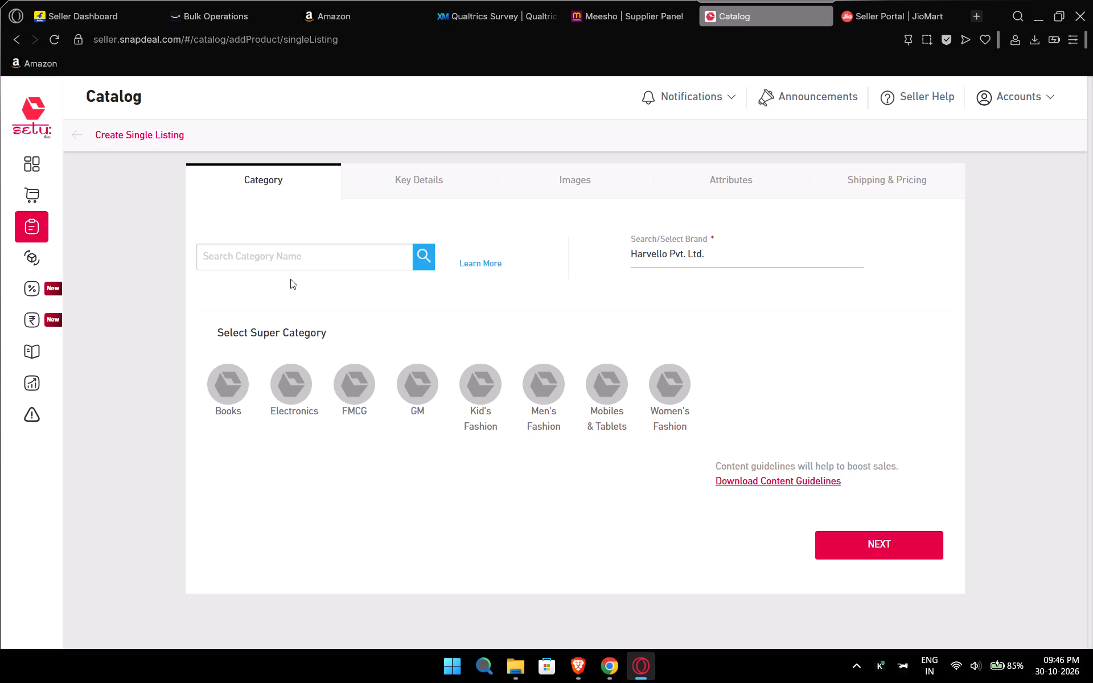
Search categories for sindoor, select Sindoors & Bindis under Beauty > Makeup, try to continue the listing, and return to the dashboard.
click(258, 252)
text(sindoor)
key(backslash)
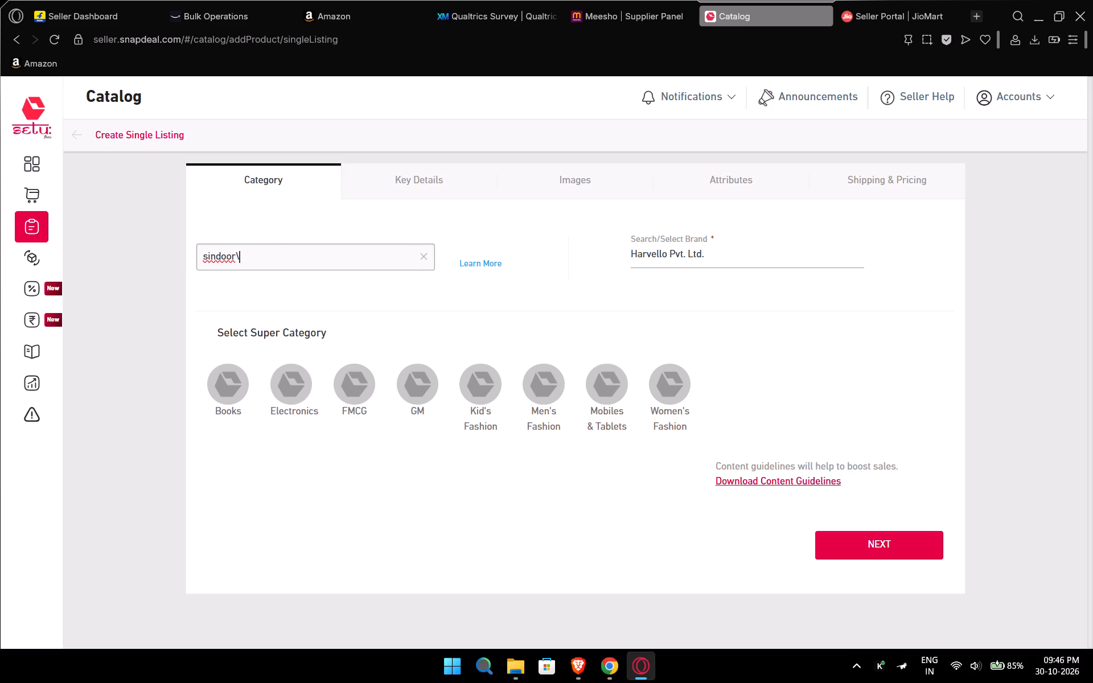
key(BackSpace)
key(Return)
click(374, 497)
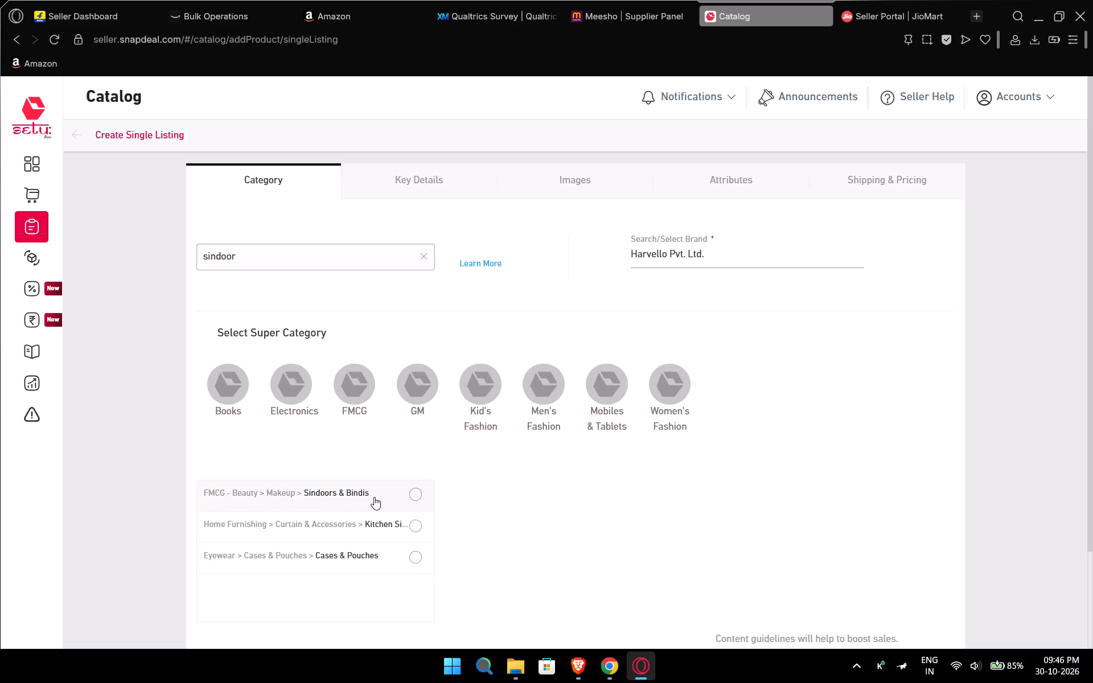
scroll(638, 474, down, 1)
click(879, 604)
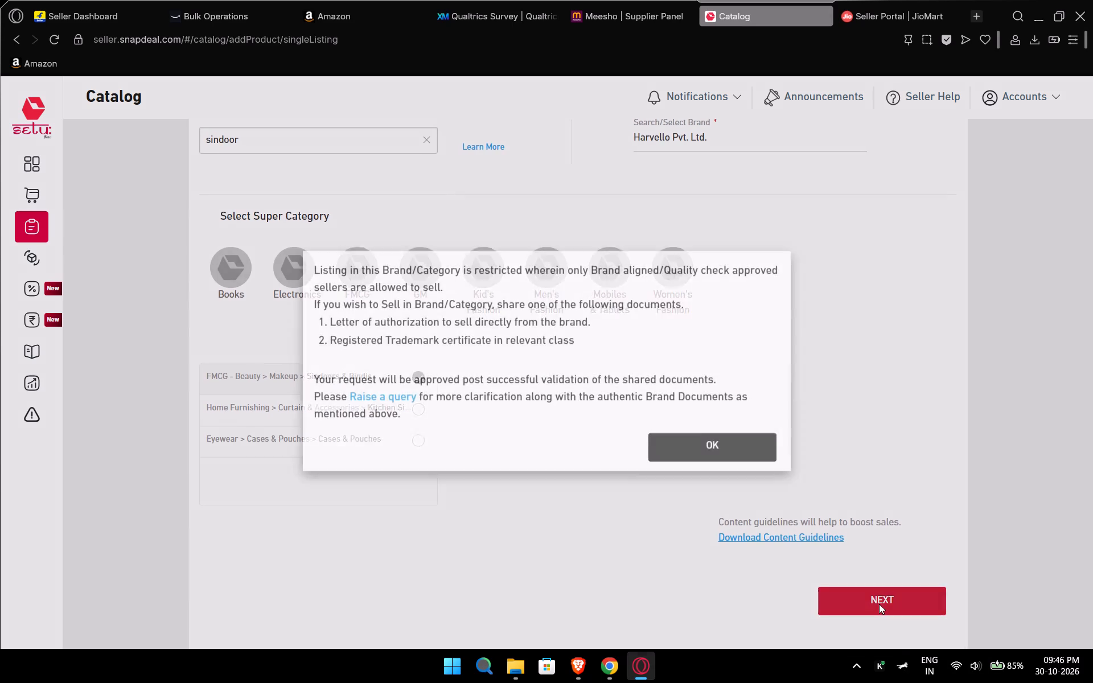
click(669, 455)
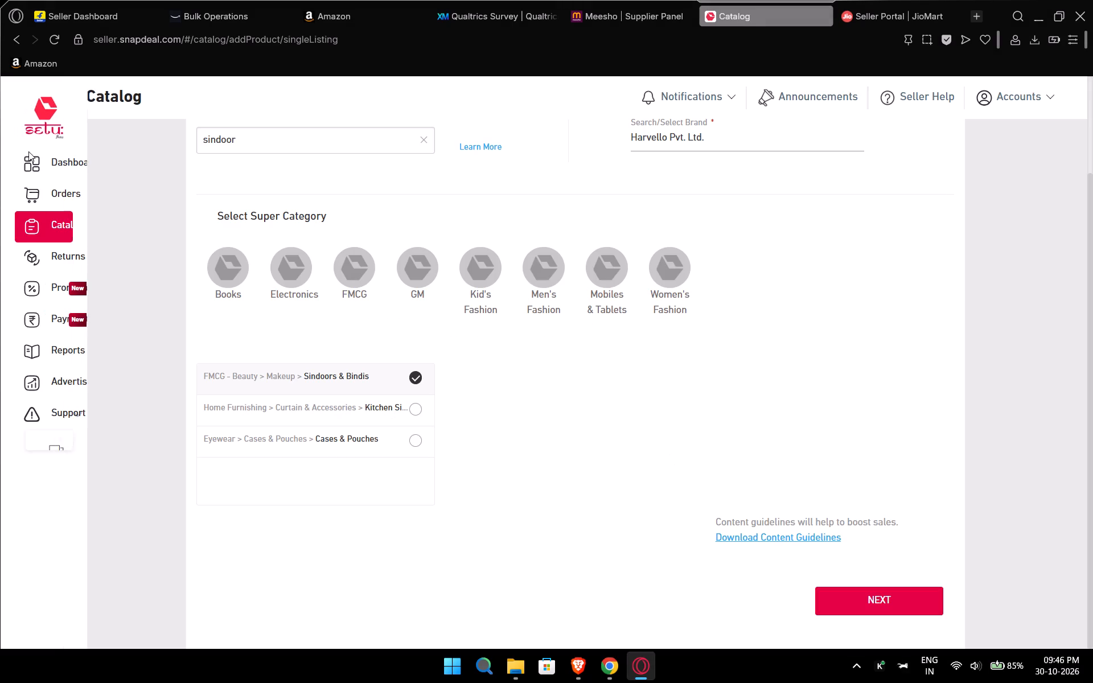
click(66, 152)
In the Meesho Supplier Panel, start a single catalog upload, search for sindoor and select the category Sindoor in Beauty & Makeup.
click(637, 0)
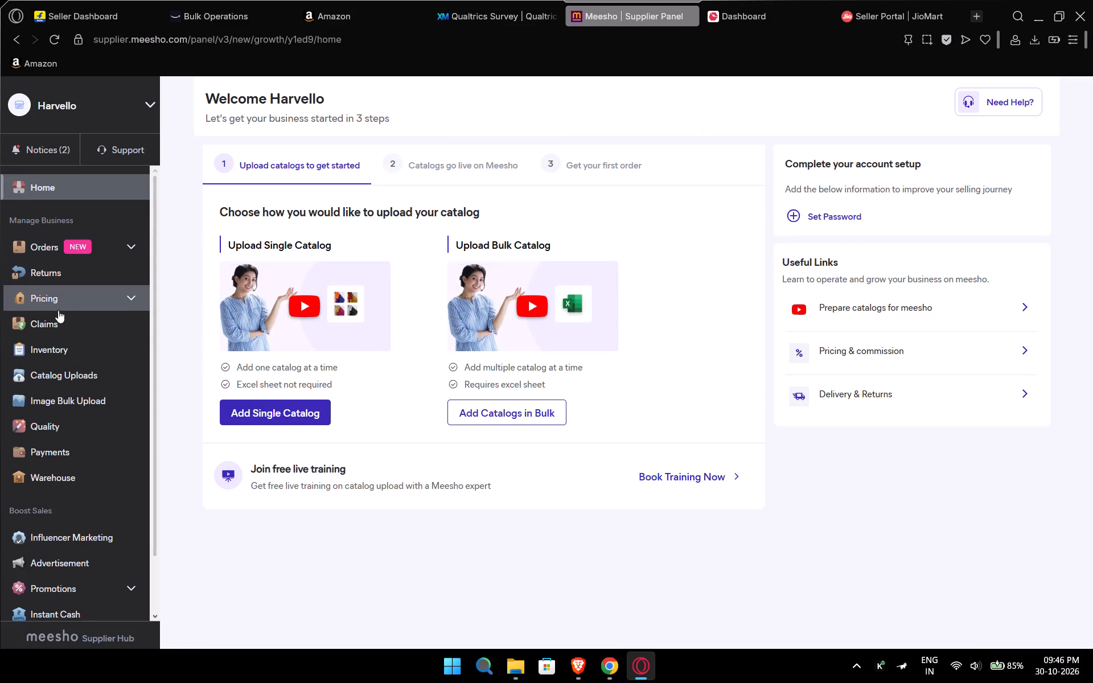
click(59, 373)
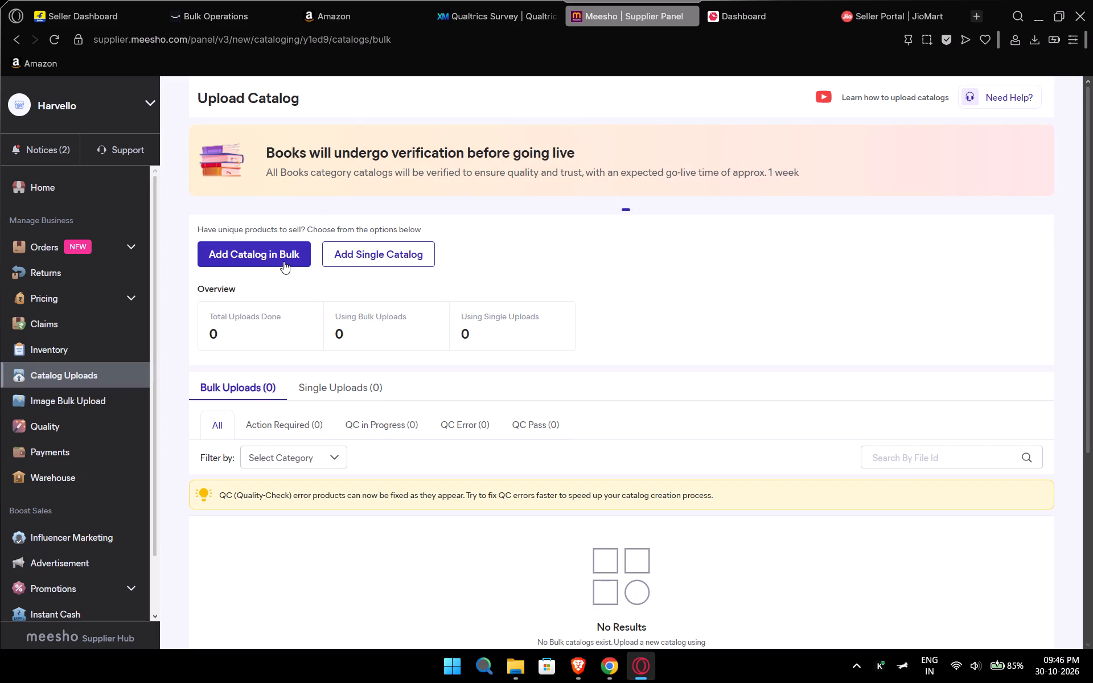
click(375, 252)
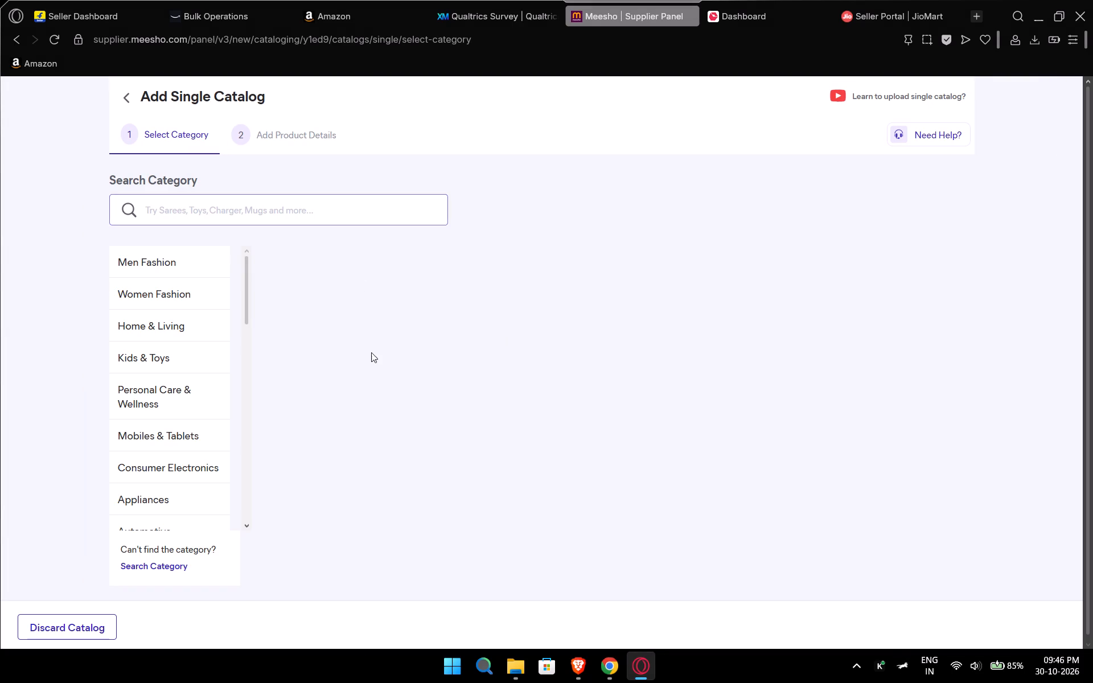
scroll(158, 412, down, 2)
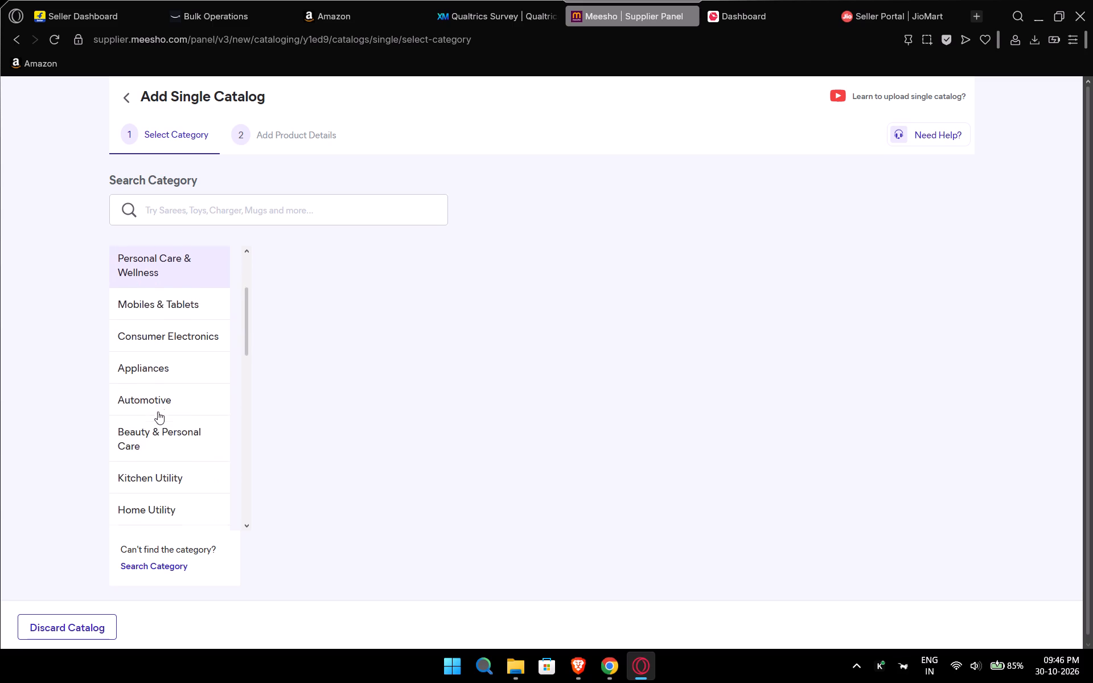
scroll(158, 412, down, 3)
scroll(158, 412, up, 5)
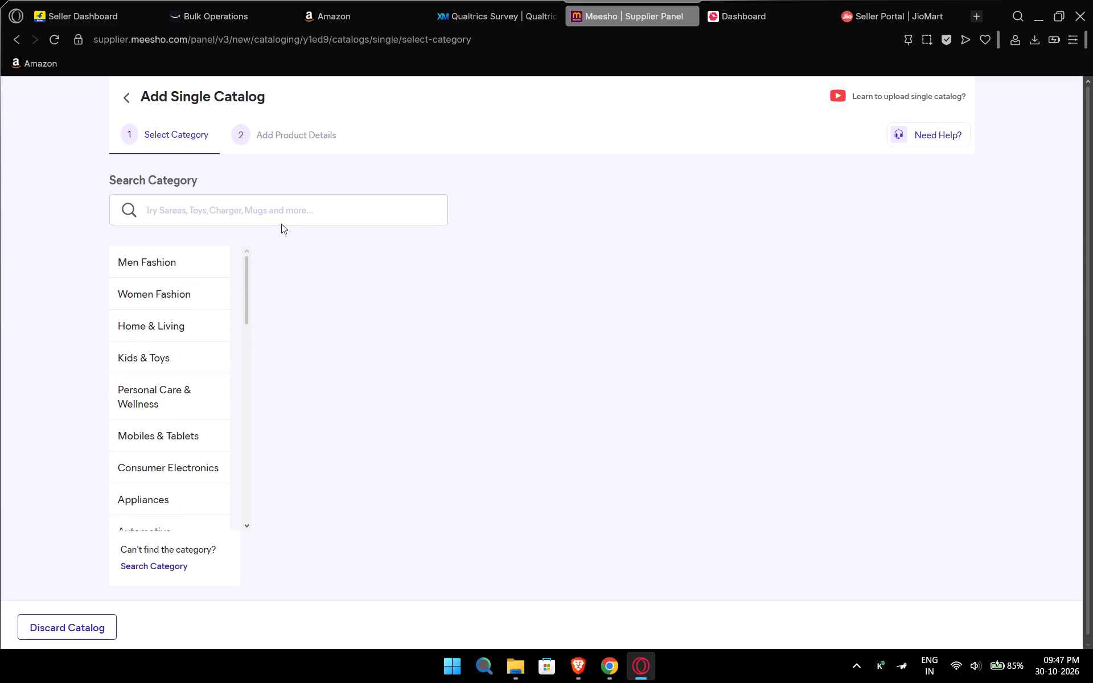
click(295, 211)
text(sindoor)
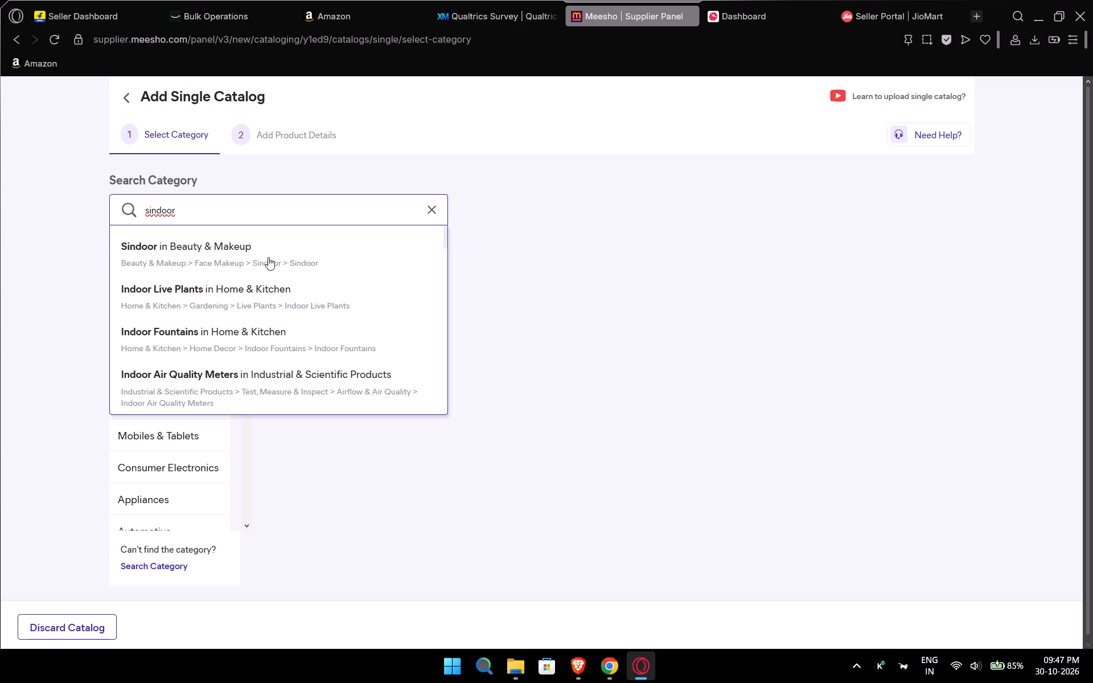
scroll(259, 301, down, 2)
scroll(259, 301, up, 1)
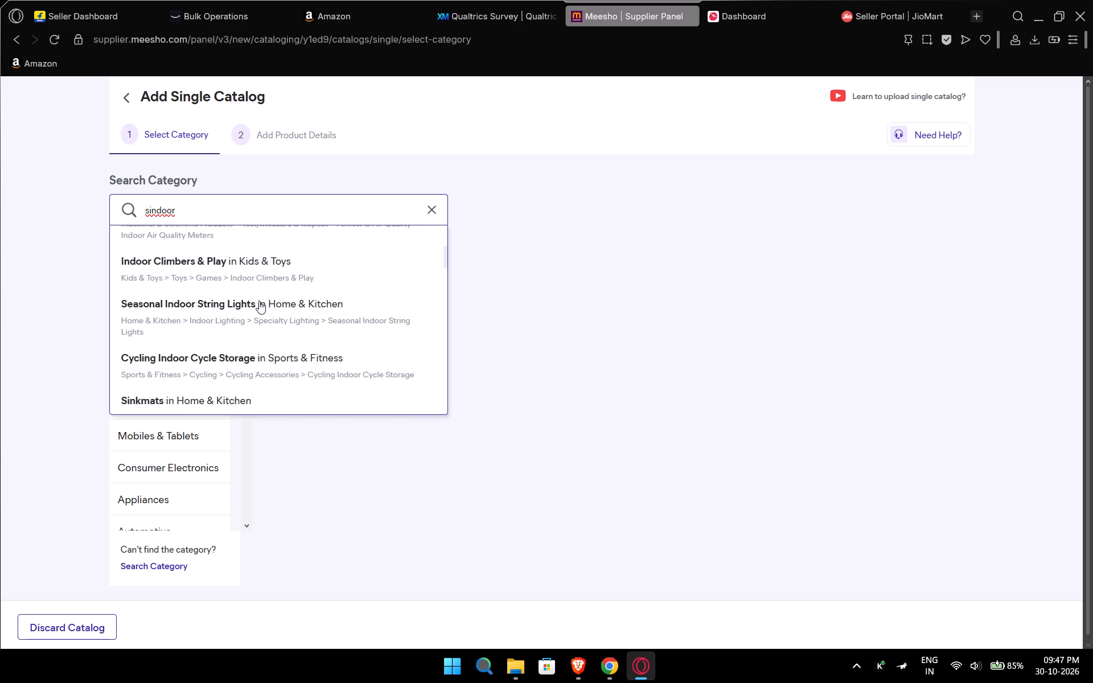
scroll(259, 301, up, 1)
click(224, 244)
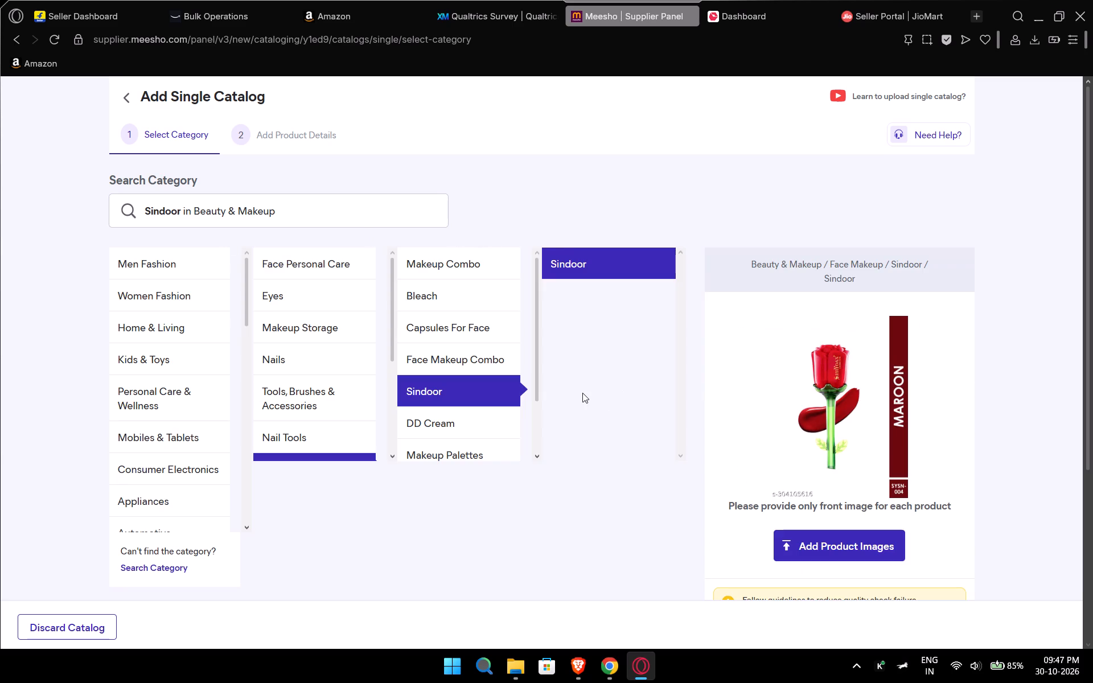
Review the selected Sindoor category path and the general and image guidelines for the single catalog.
scroll(330, 381, down, 1)
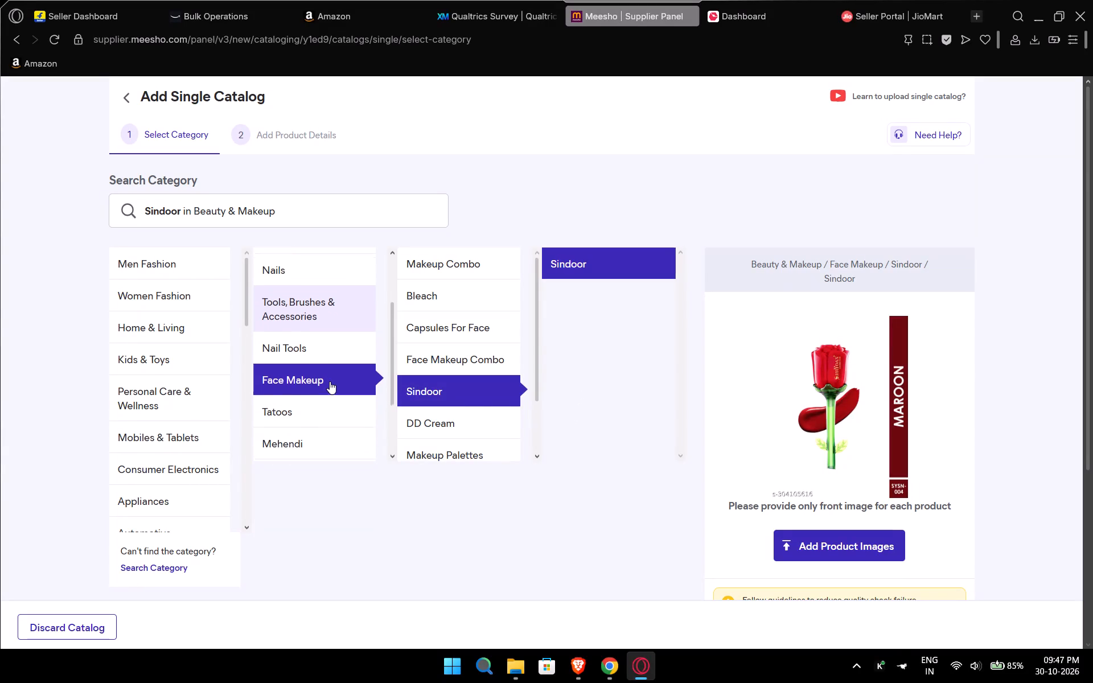
scroll(330, 381, down, 1)
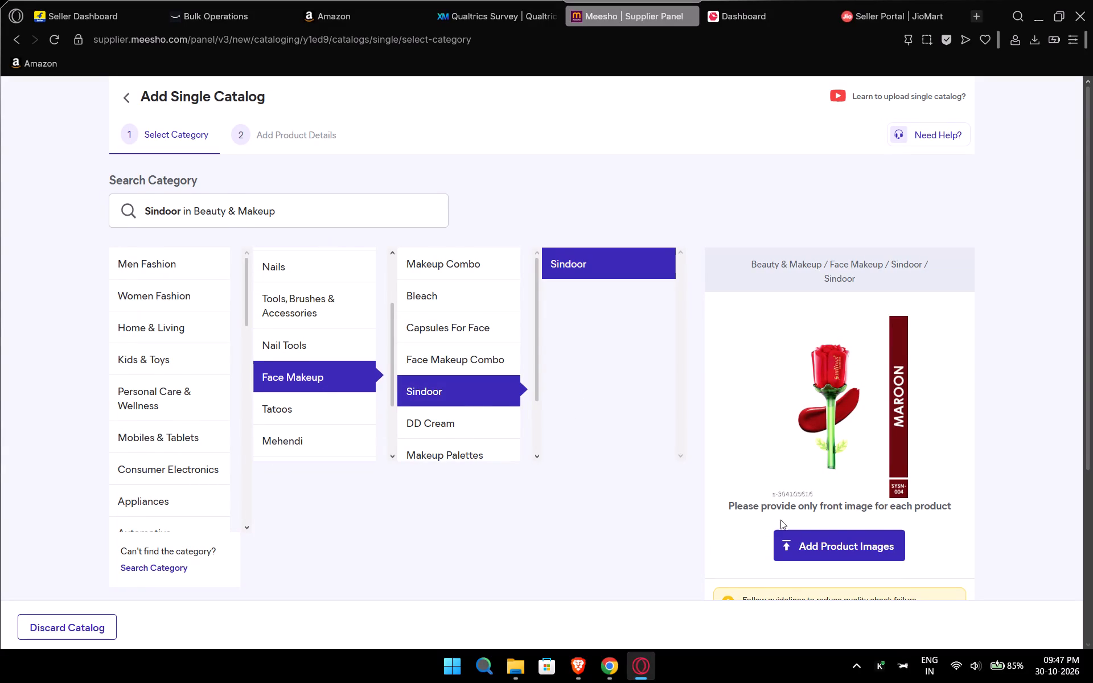
scroll(795, 515, down, 5)
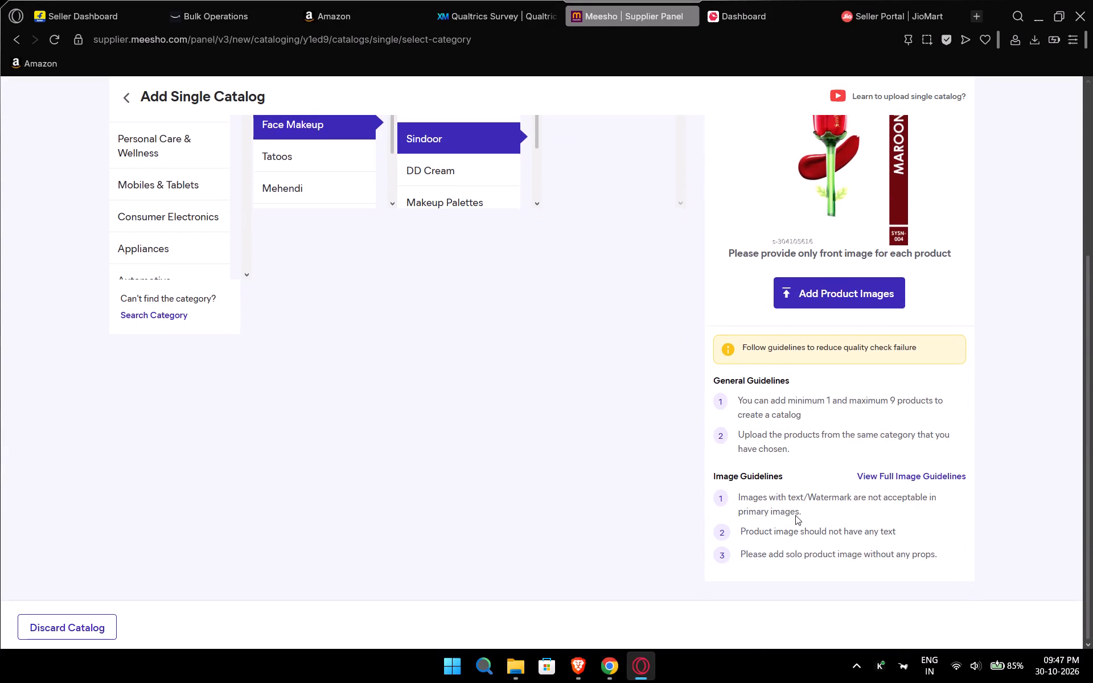
scroll(795, 515, down, 2)
scroll(795, 515, up, 4)
scroll(795, 515, down, 2)
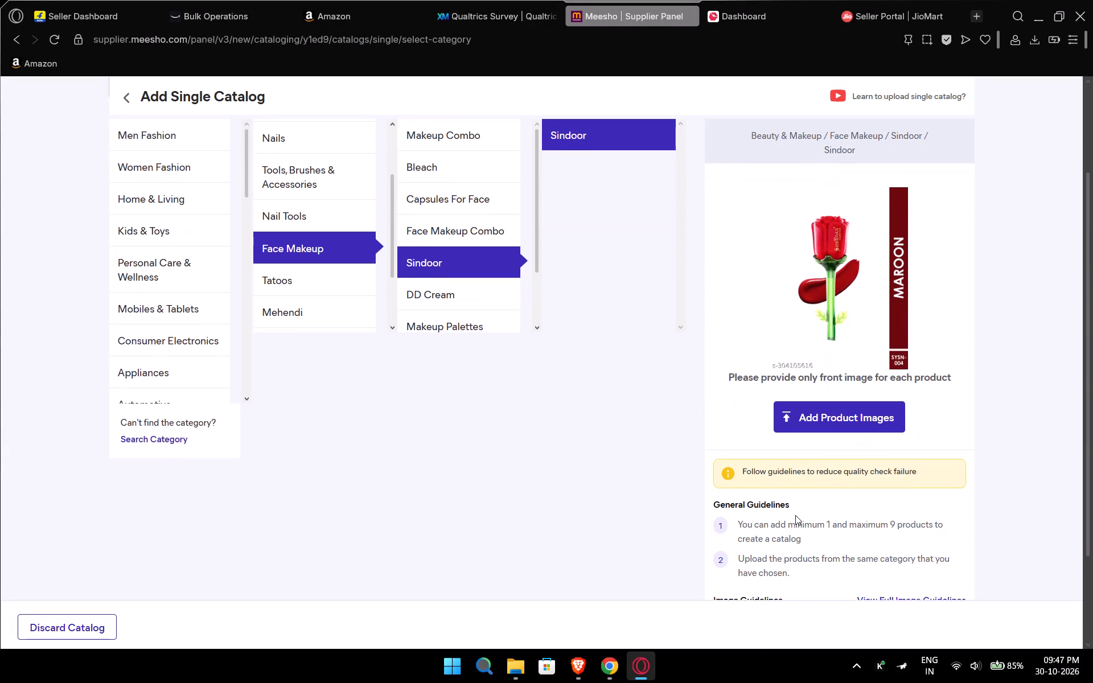
Switch to Google Chrome and close the HARVELLO Thank You 100 x 150 mm PDF.
key(alt+Tab)
key(alt+Tab)
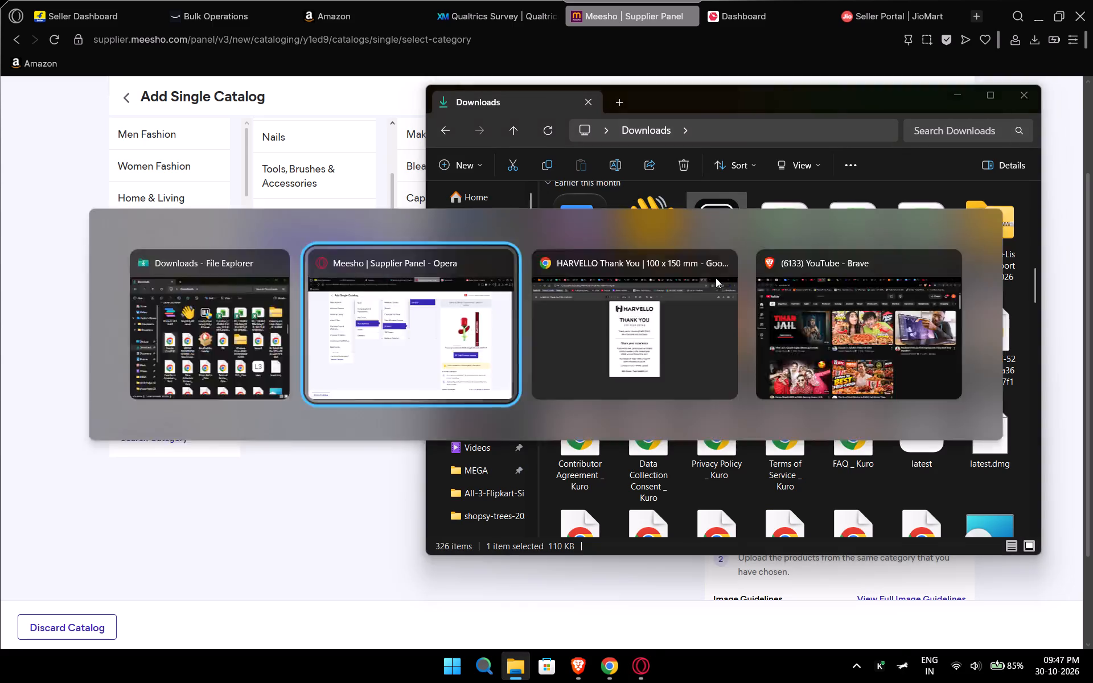
key(alt+Tab)
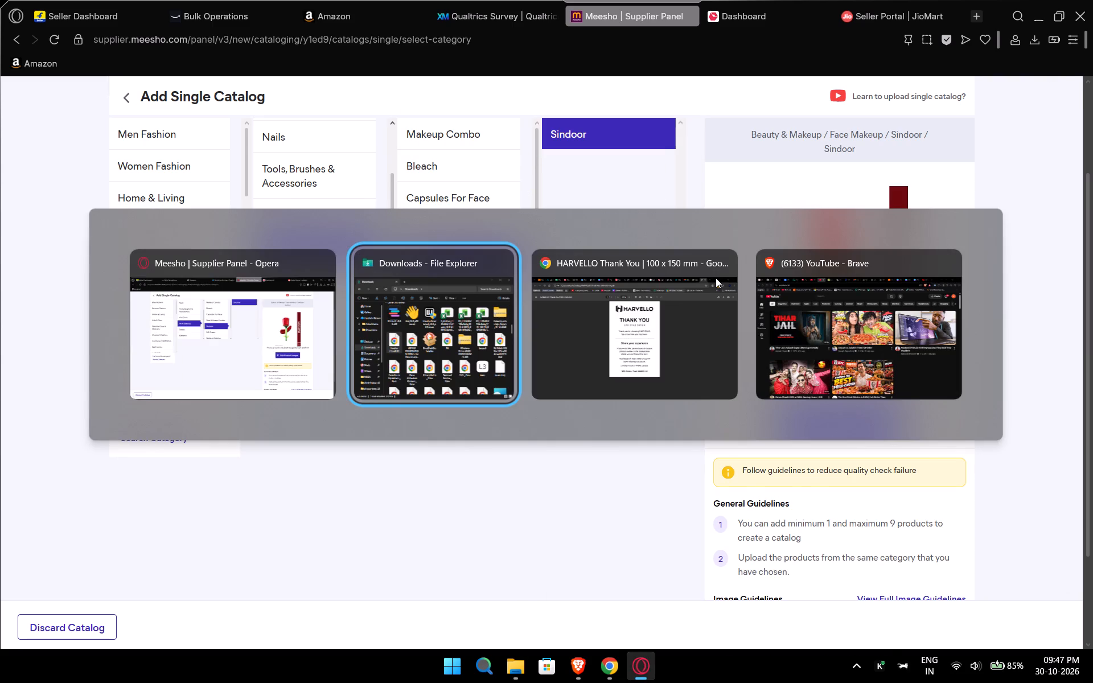
key(alt+Tab)
click(923, 13)
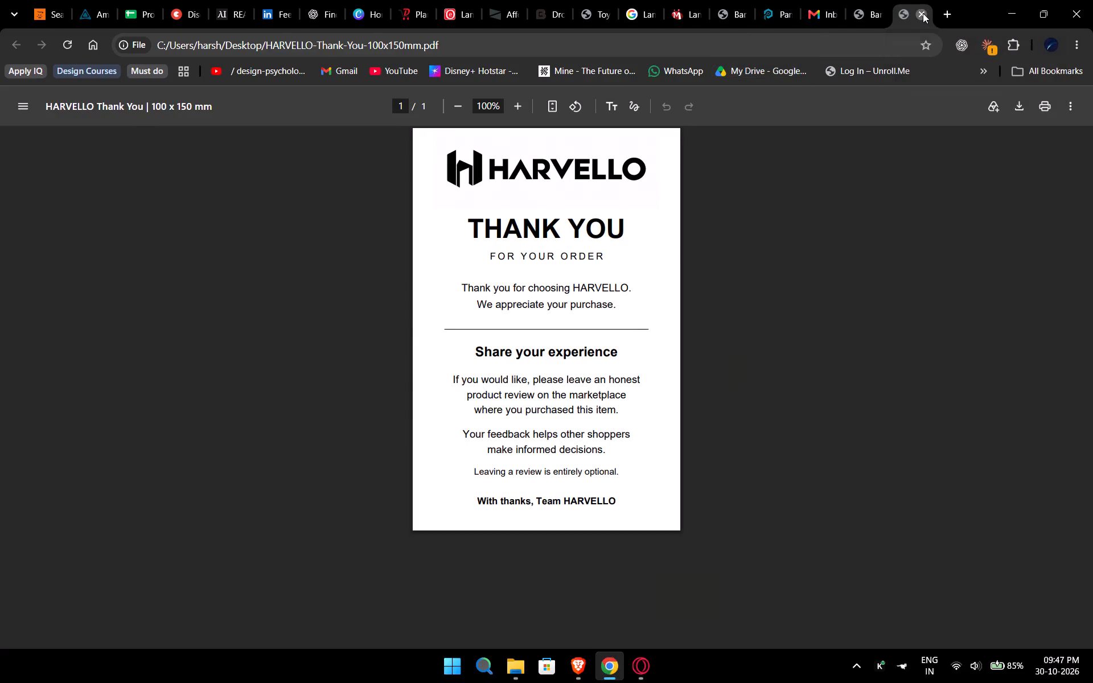
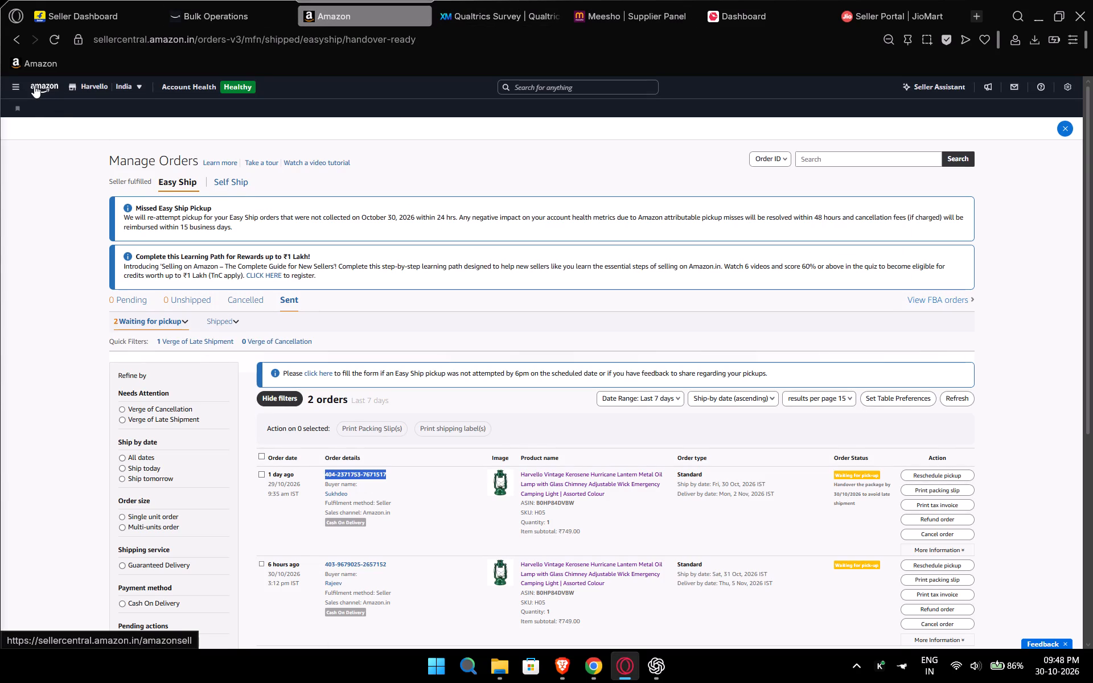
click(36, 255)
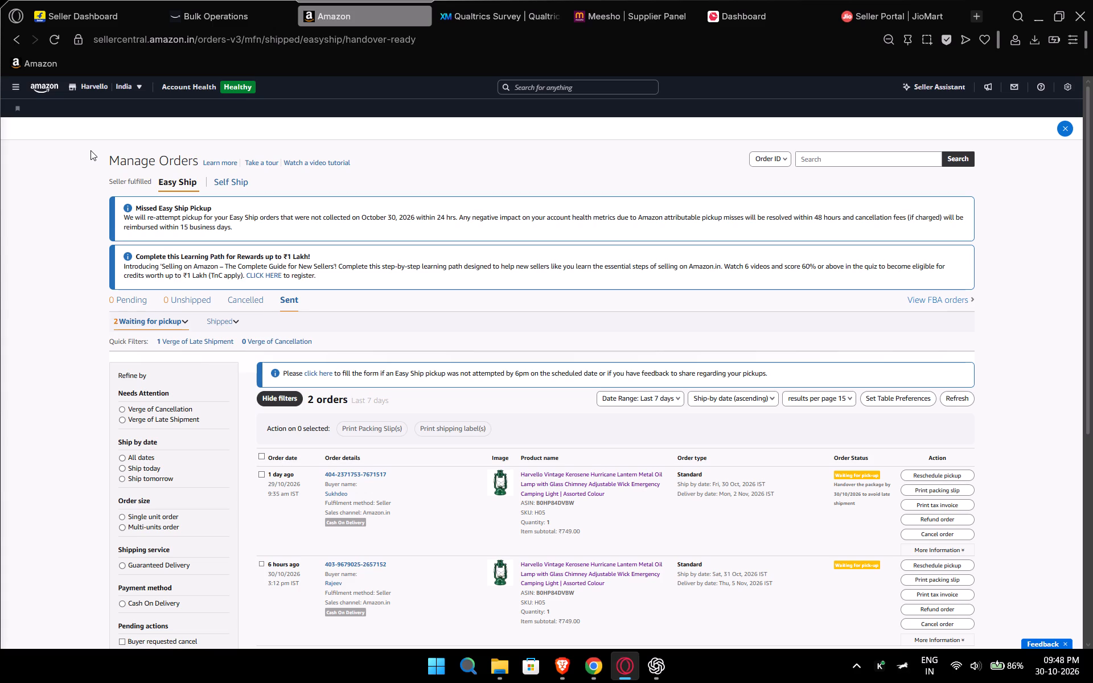
Open the Seller Central home page and check the status of the Amazon Ads bulk file export.
click(47, 92)
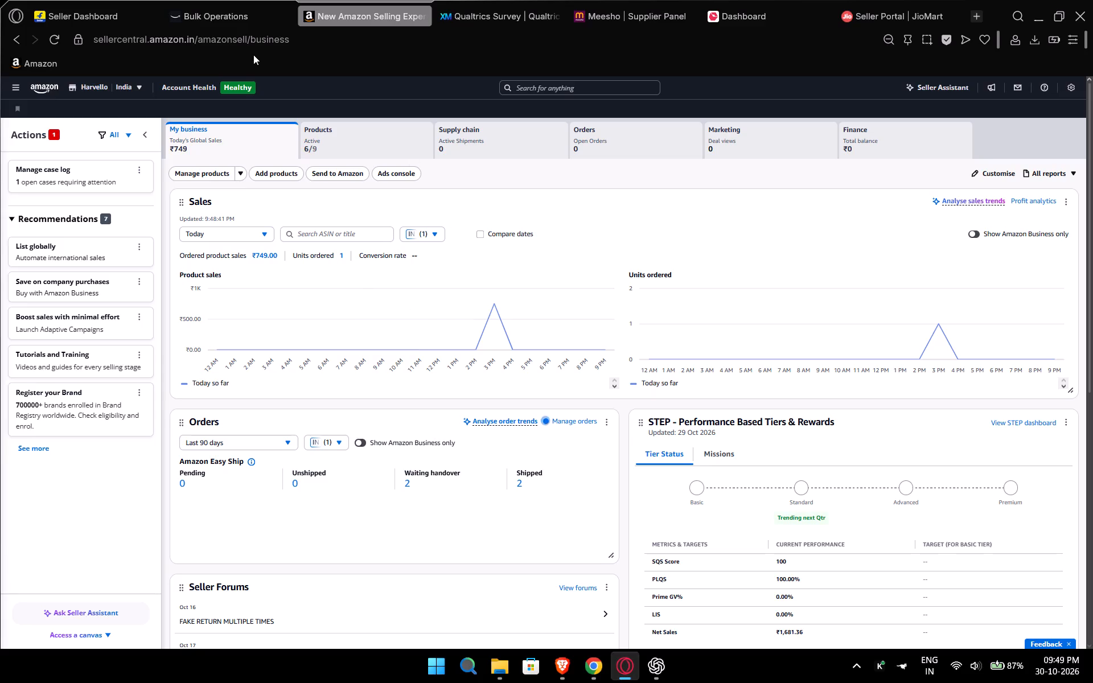
click(260, 9)
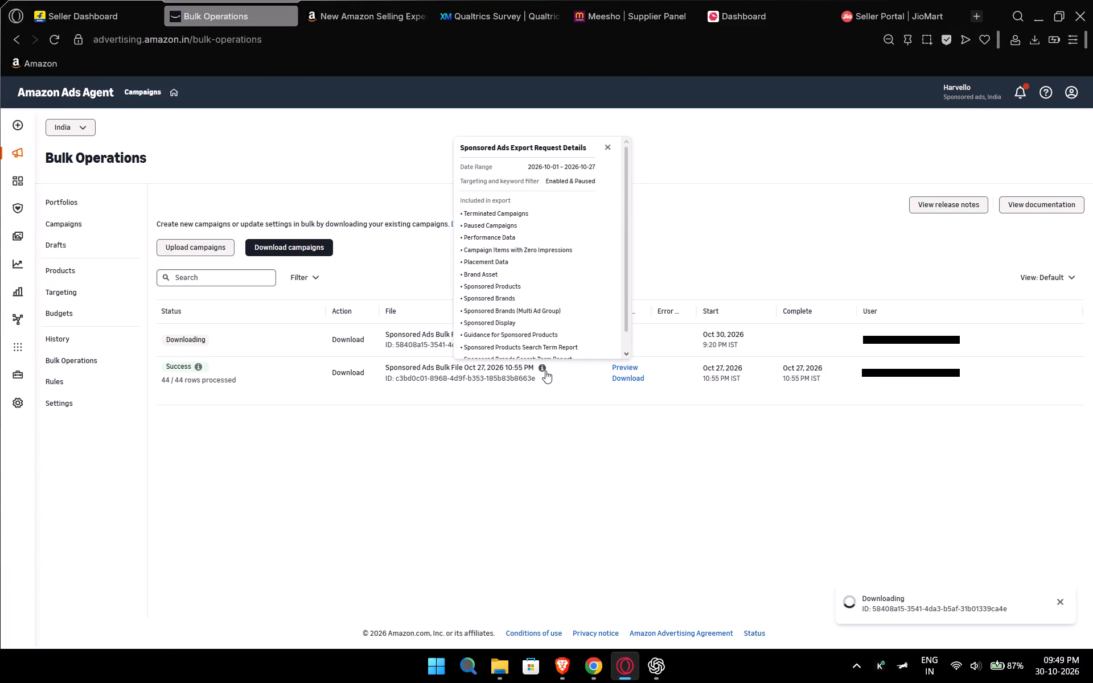
click(55, 36)
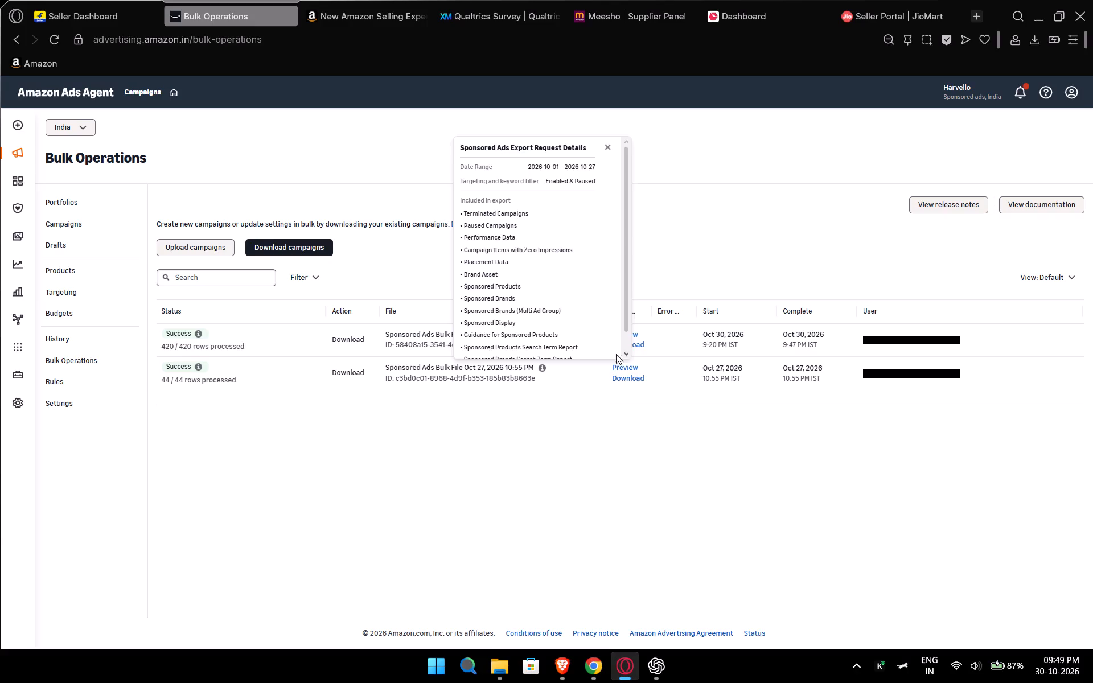
click(370, 0)
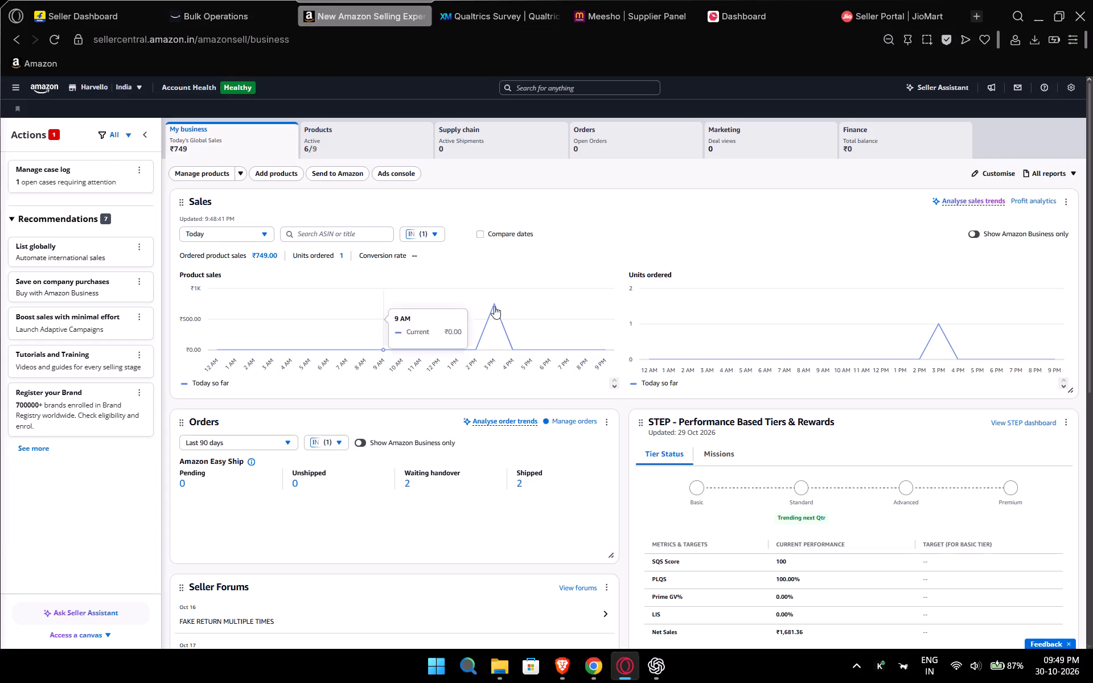
Close the submitted Qualtrics pickup survey page.
click(502, 0)
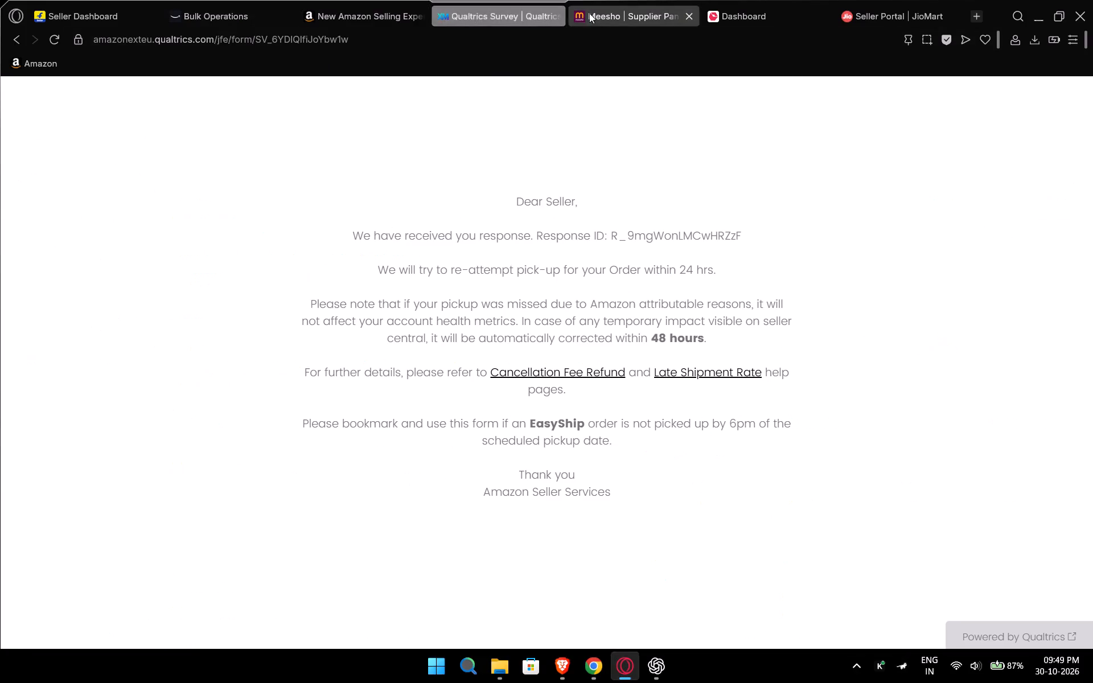
click(557, 13)
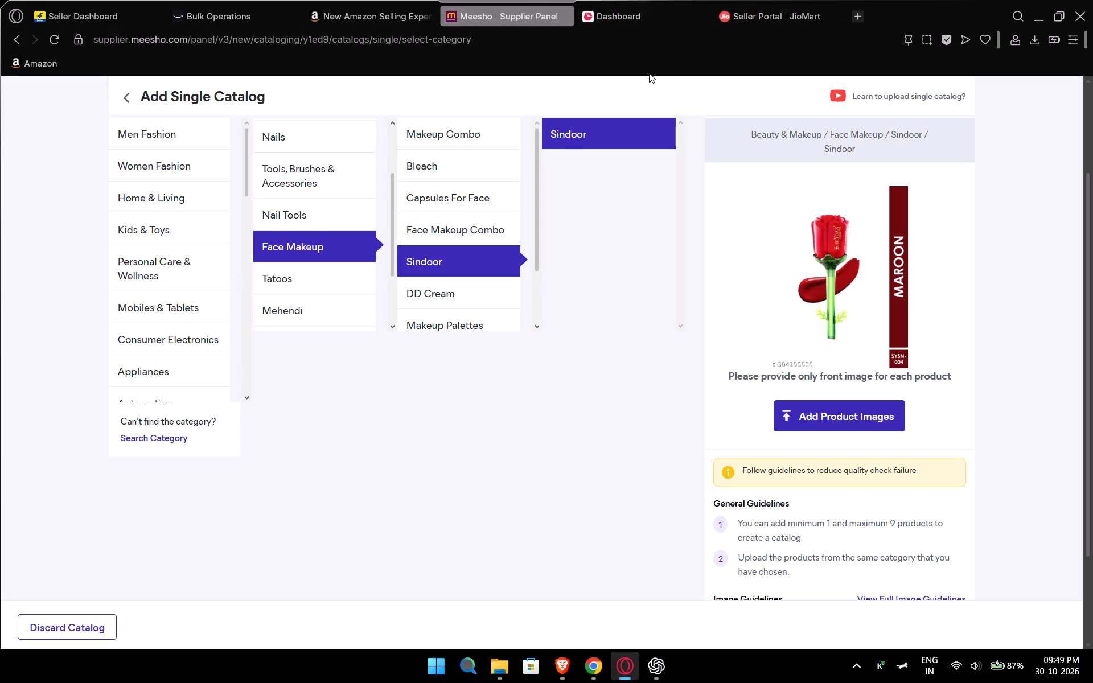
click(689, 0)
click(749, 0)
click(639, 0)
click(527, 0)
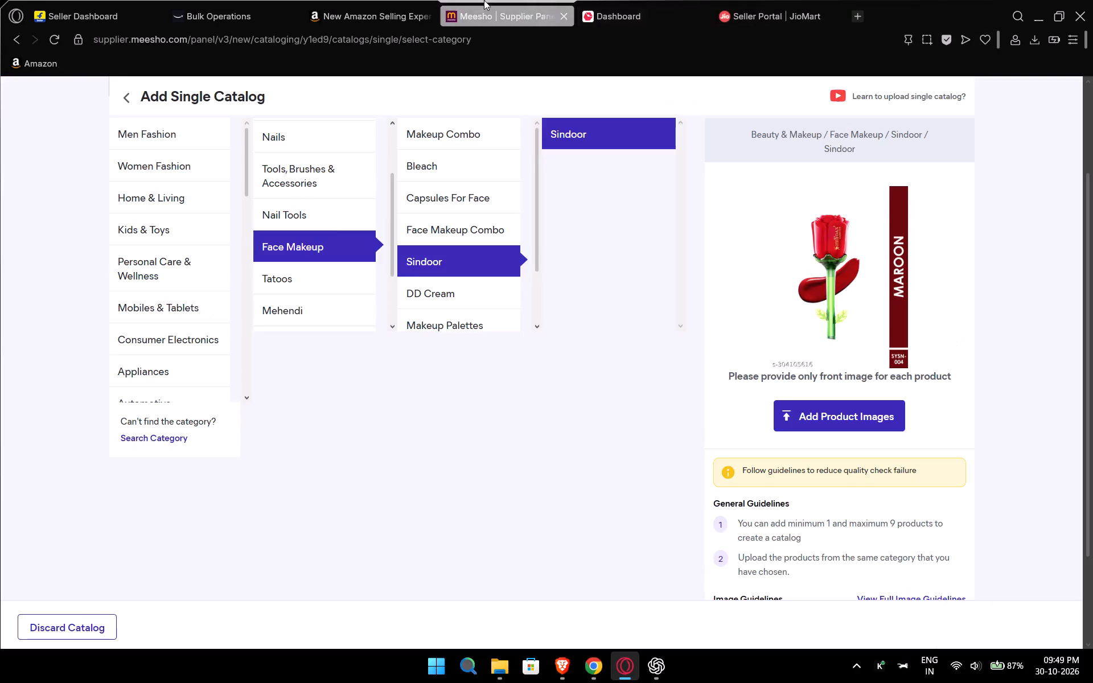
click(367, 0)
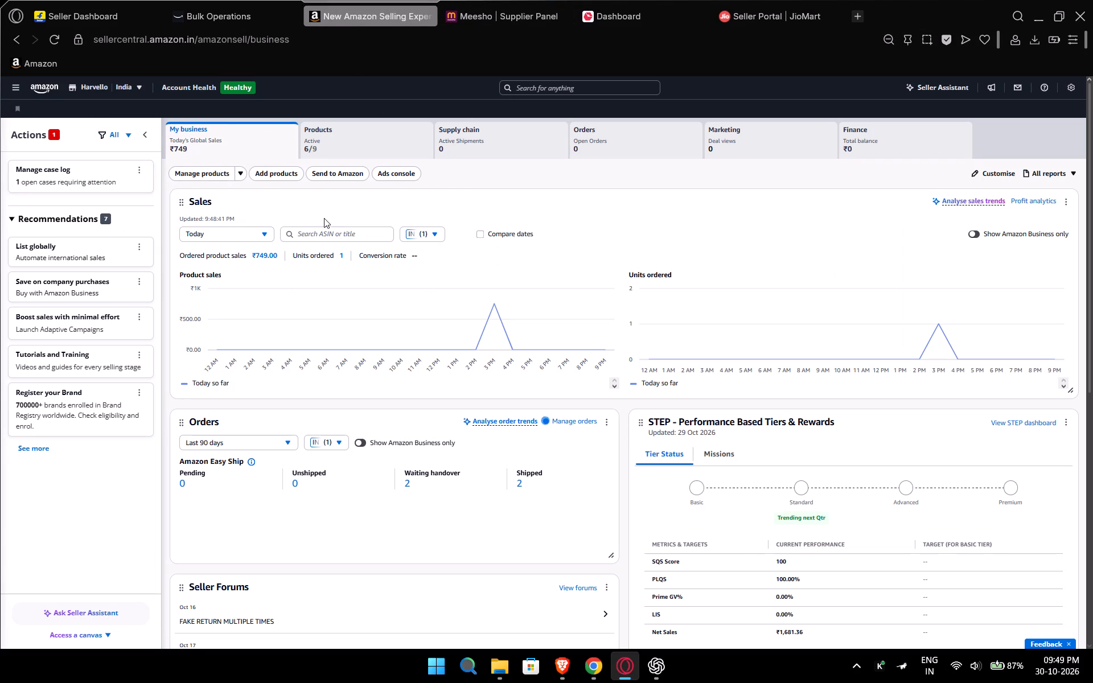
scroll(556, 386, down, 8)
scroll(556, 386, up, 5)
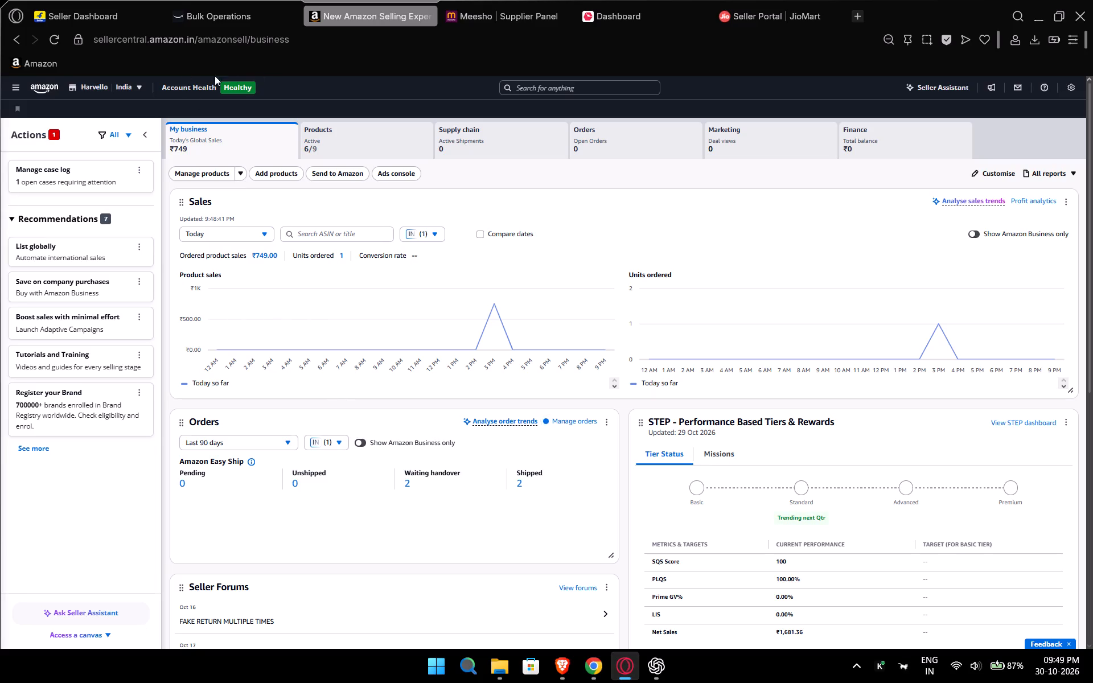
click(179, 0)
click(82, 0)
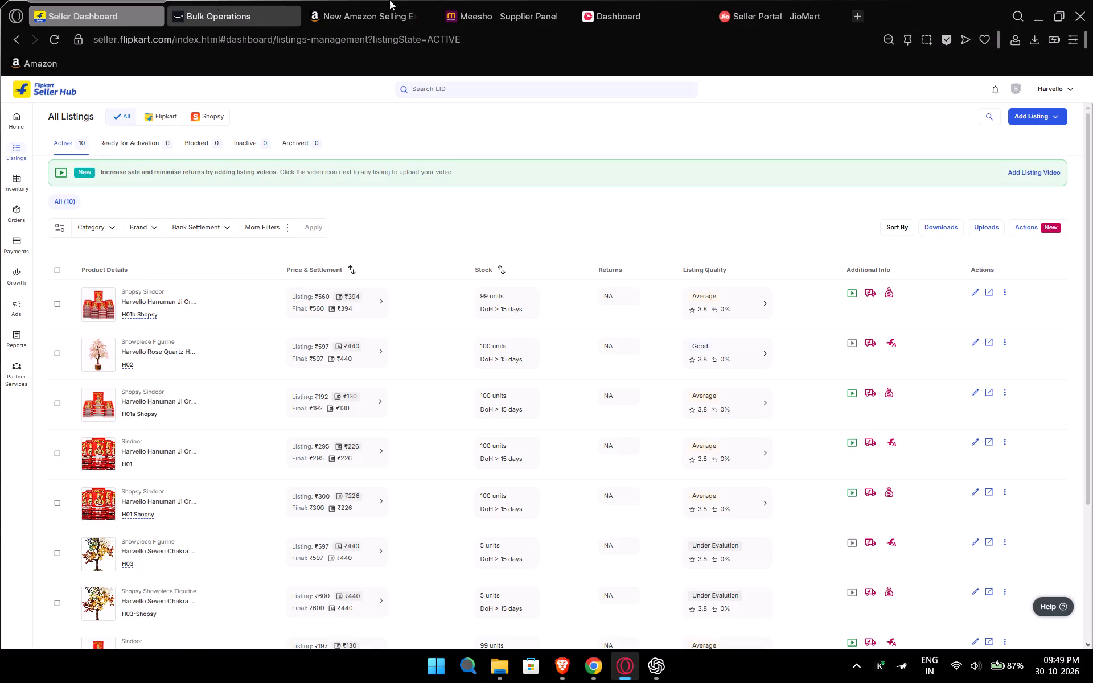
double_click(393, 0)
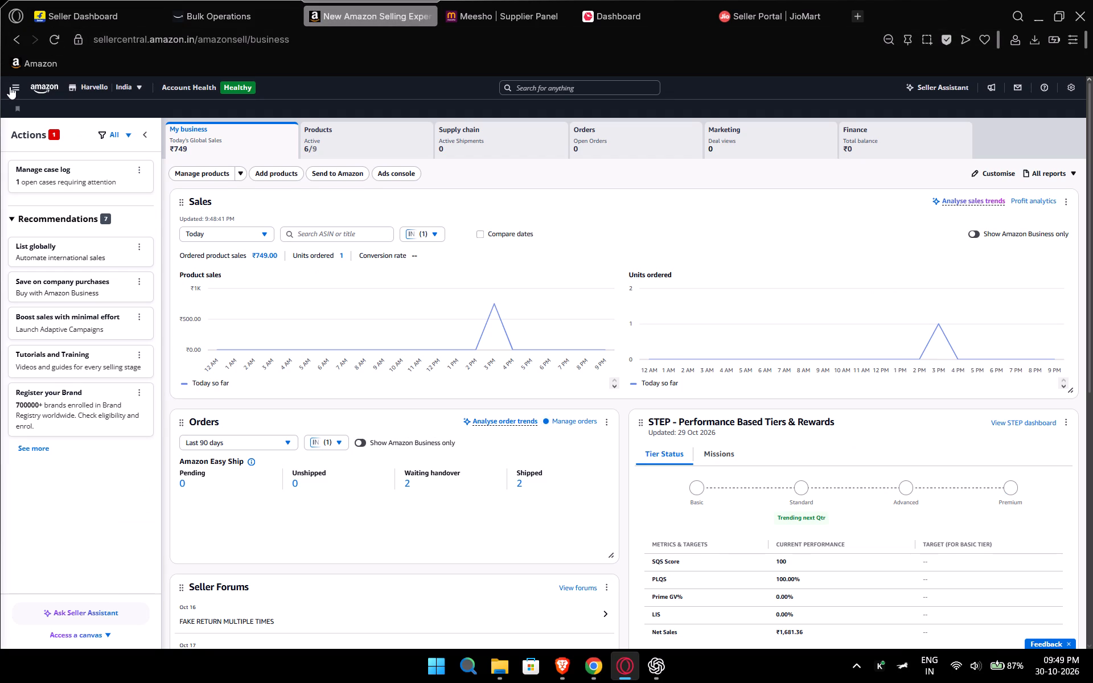
Open Manage products in Seller Central and look through the Harvello product listings.
click(10, 87)
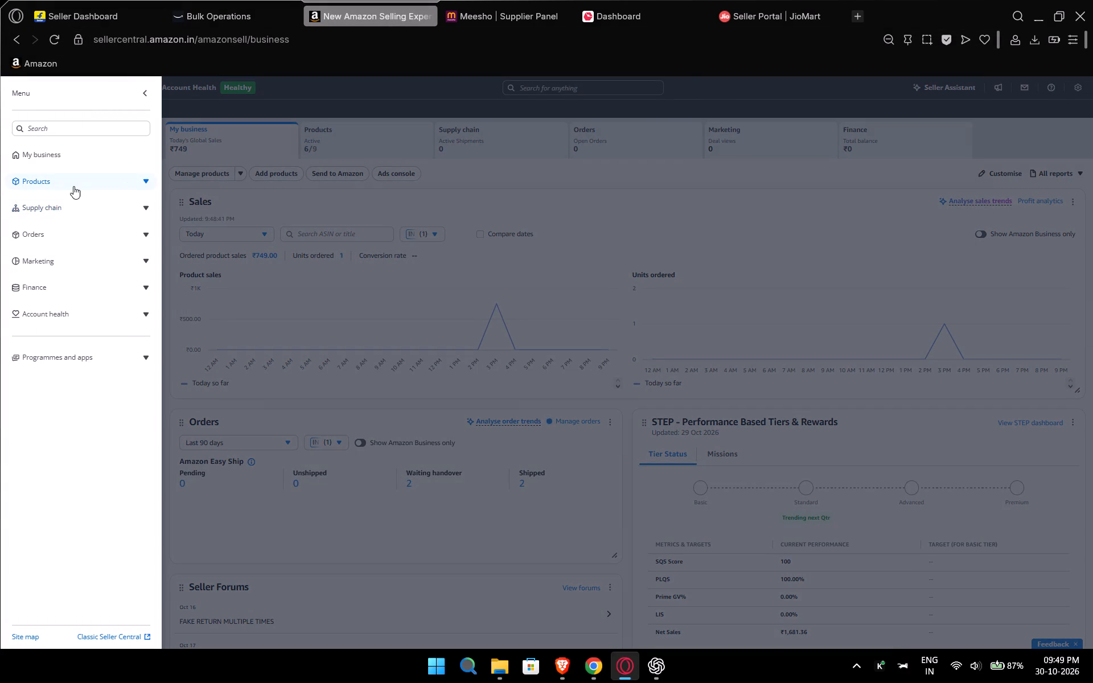
click(73, 185)
click(68, 214)
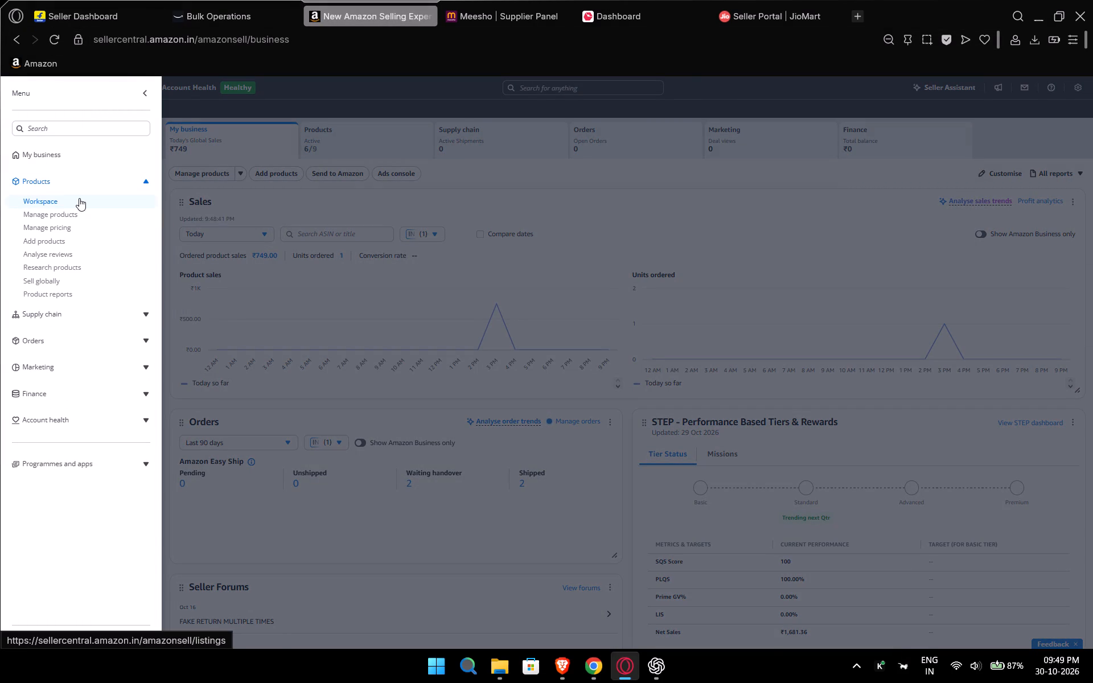
click(83, 212)
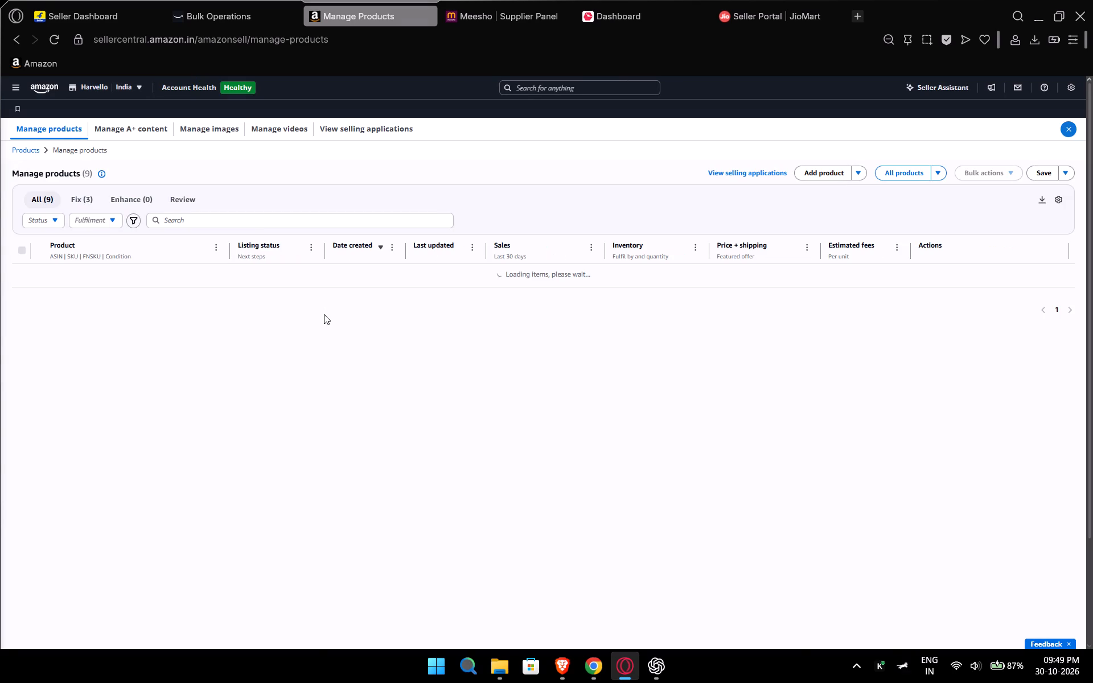
scroll(509, 330, down, 1)
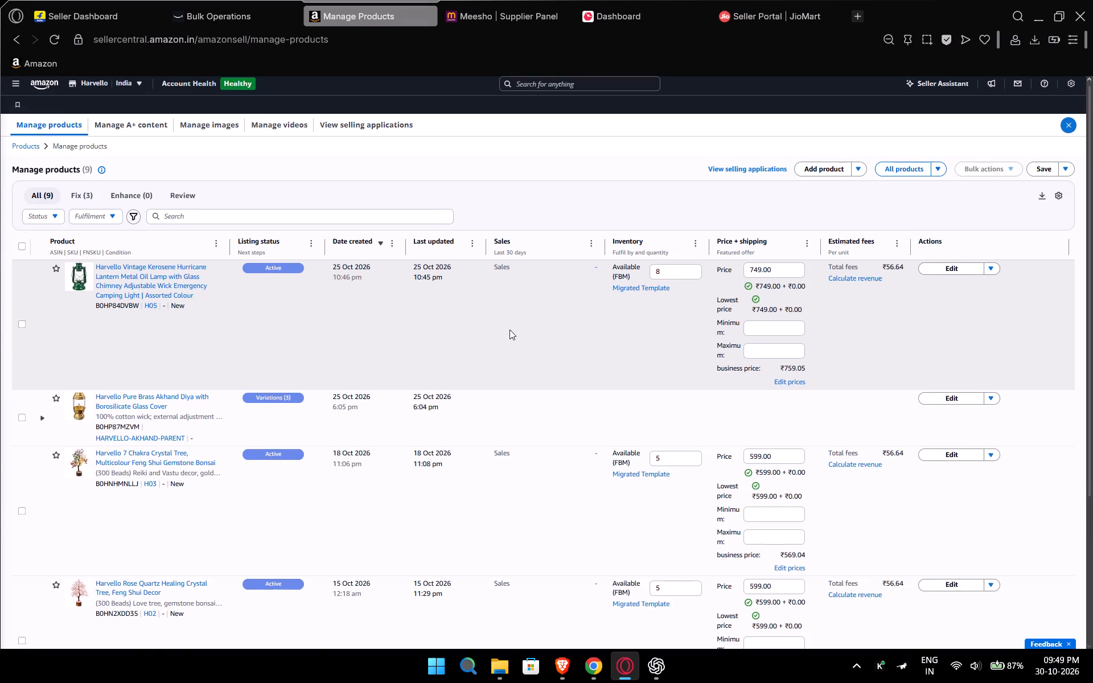
scroll(509, 330, down, 5)
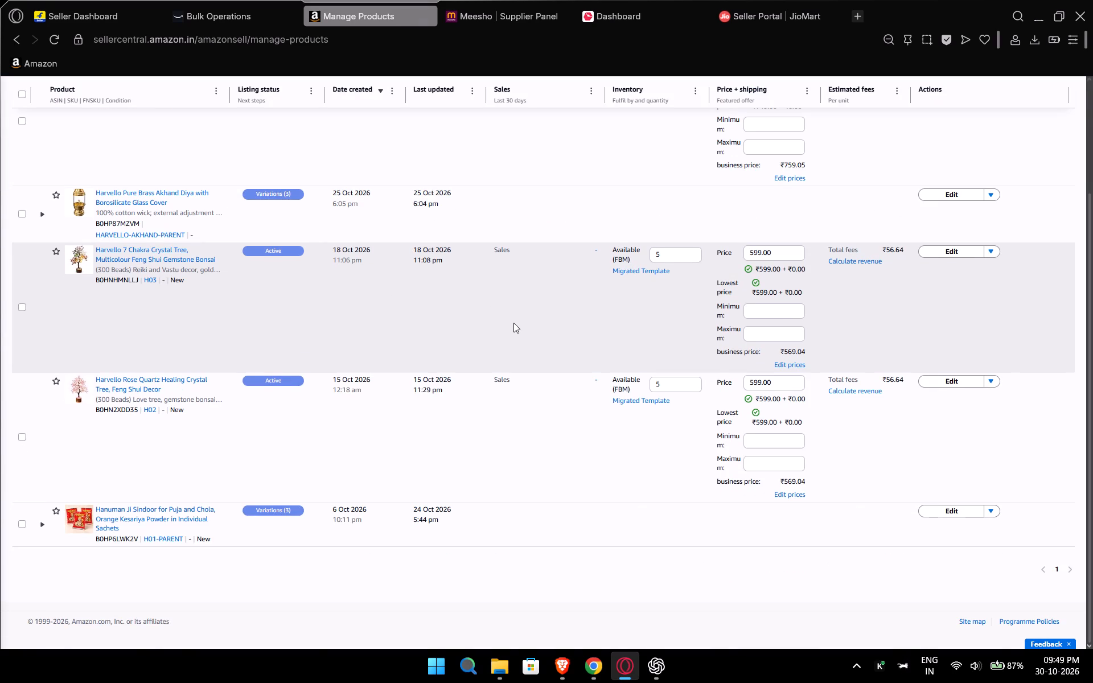
scroll(513, 323, up, 8)
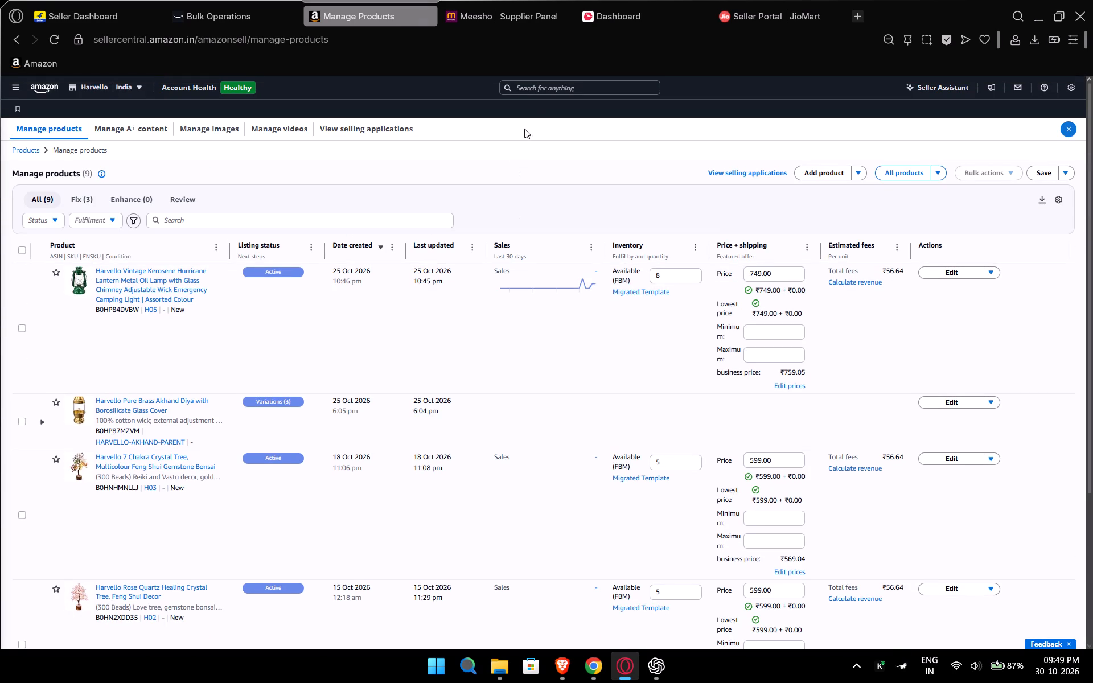
Search Seller Central for "inventor" and open the Inventory Reports page.
click(548, 91)
text(inventor)
key(Down)
key(Down)
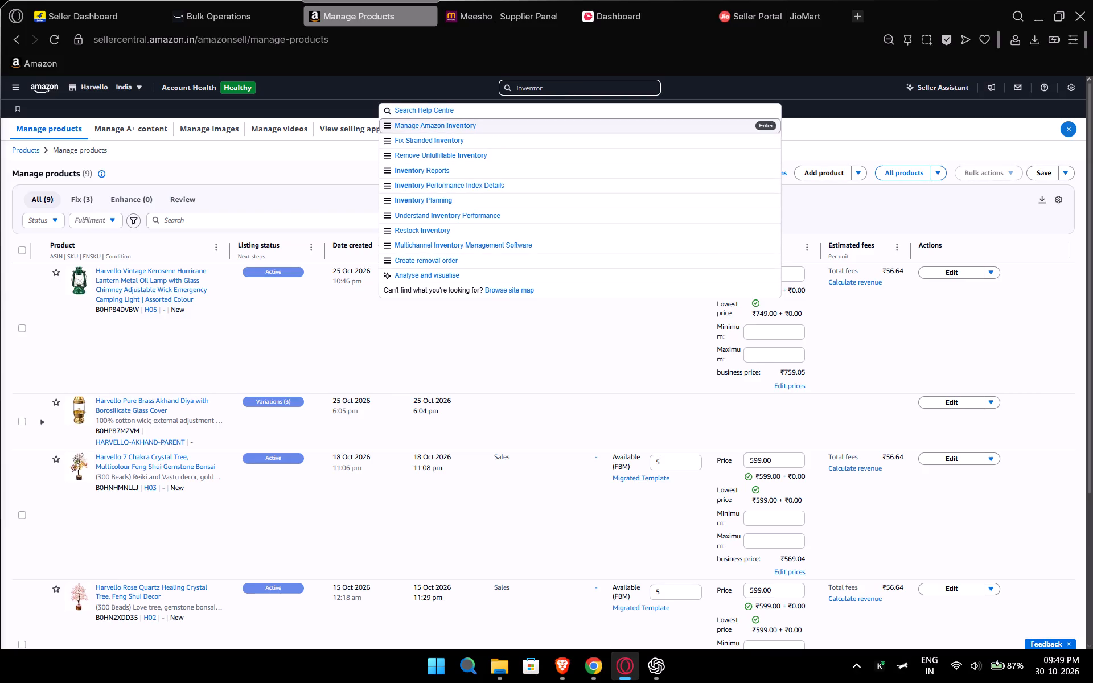
key(Down)
key(Down)
key(Return)
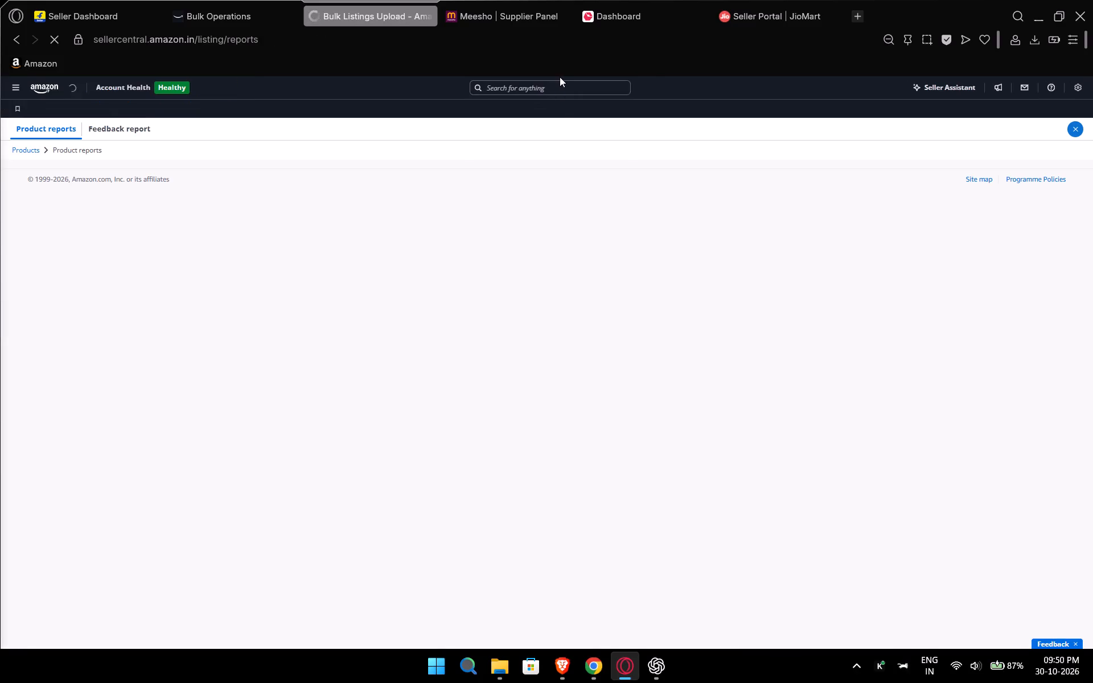
Switch to Windows Settings and start downloading and installing all available Windows updates.
key(super+i)
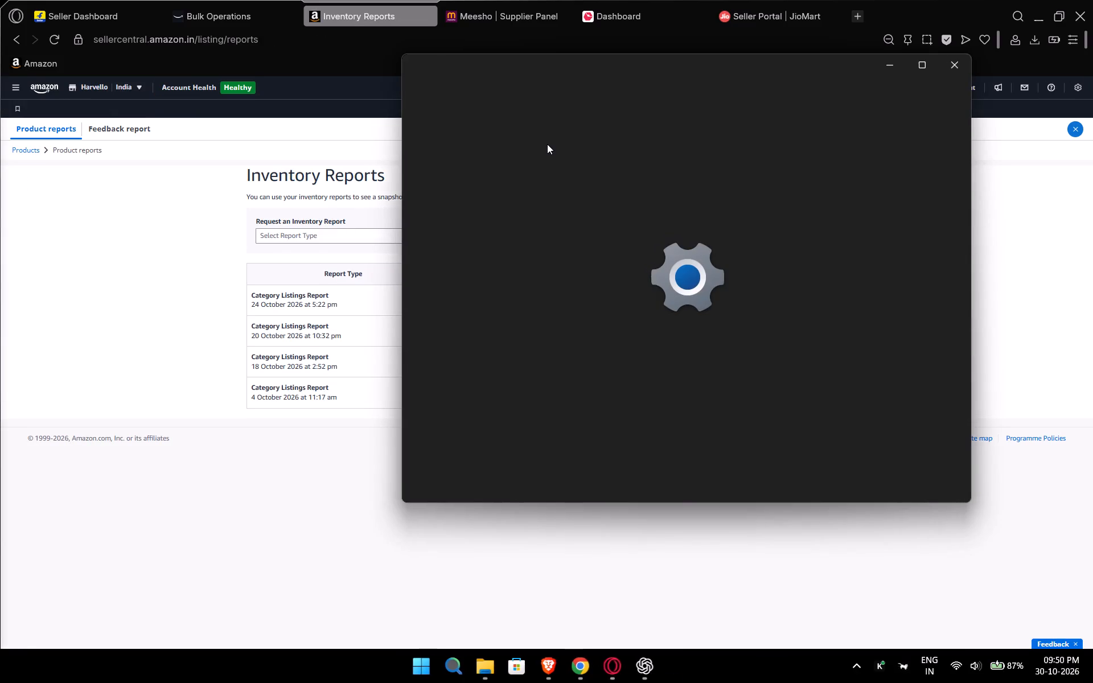
click(787, 217)
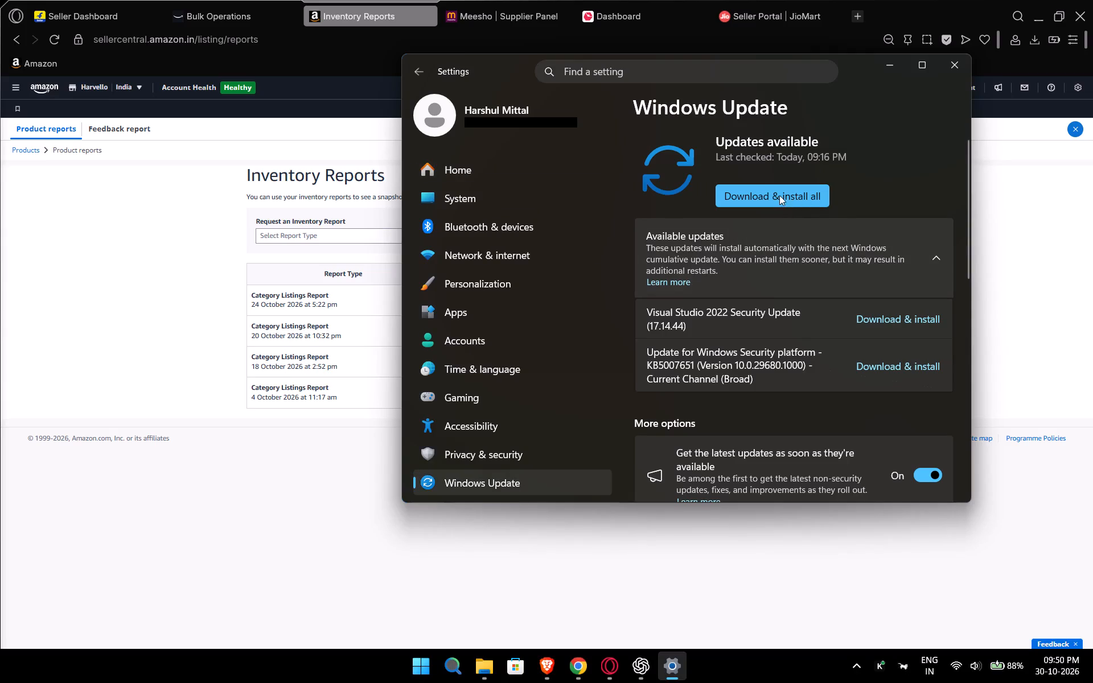
click(775, 194)
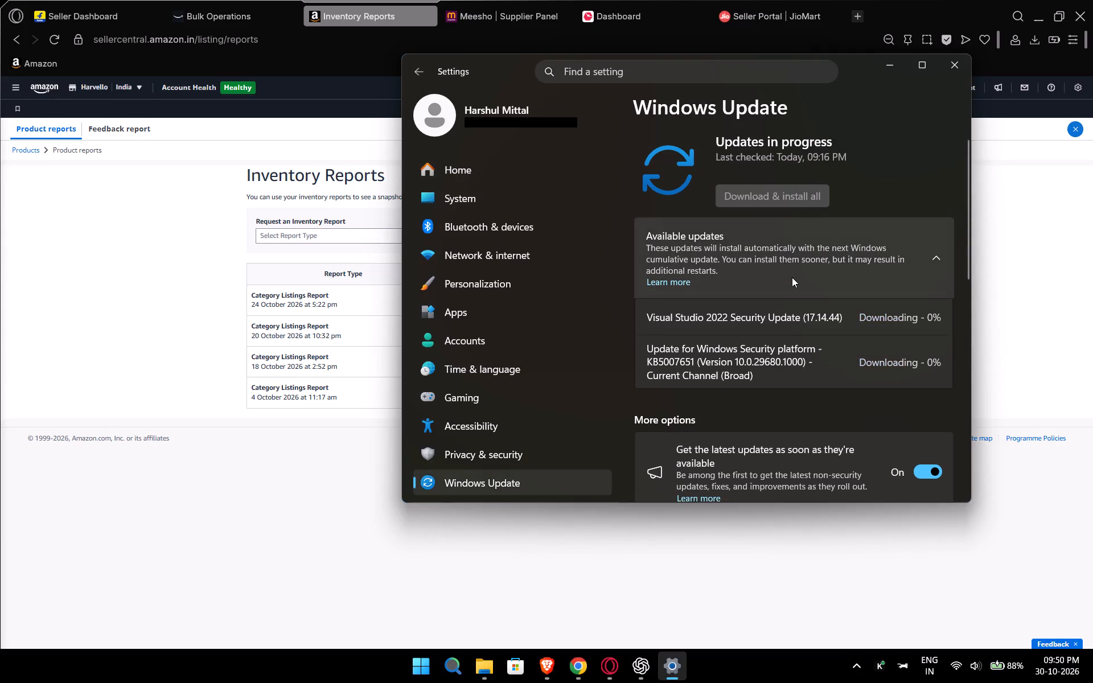
Download and install the optional Lenovo Ltd Firmware Driver Update (1.50.0.0), then put the Settings window away.
scroll(792, 277, down, 4)
click(798, 438)
scroll(821, 373, down, 3)
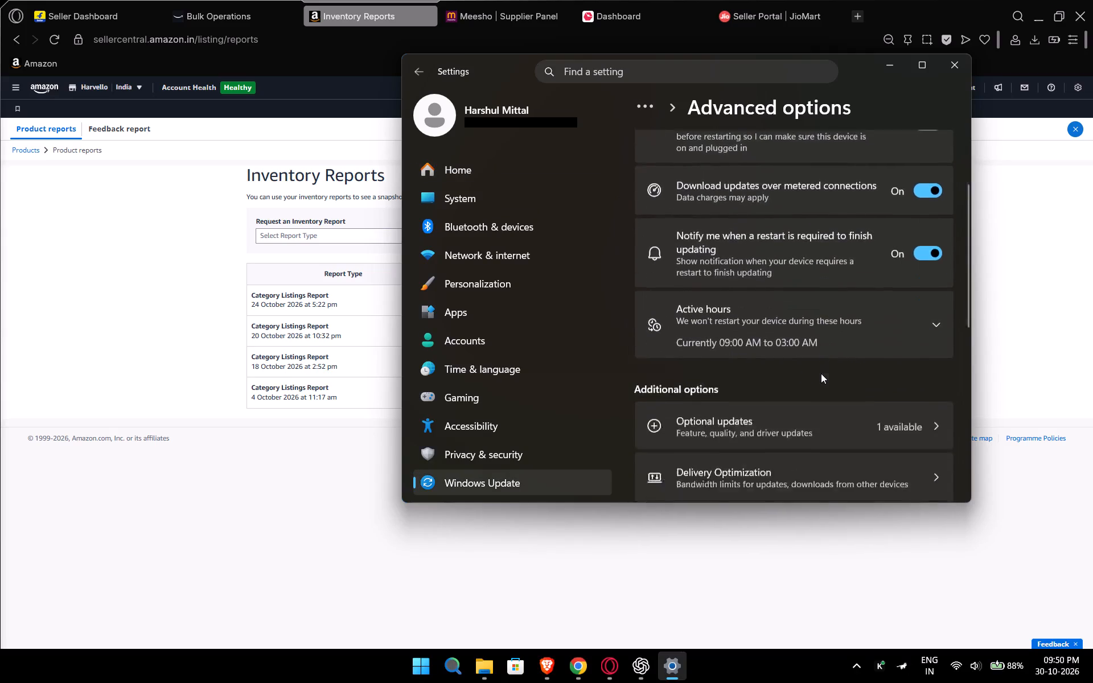
click(821, 373)
click(782, 154)
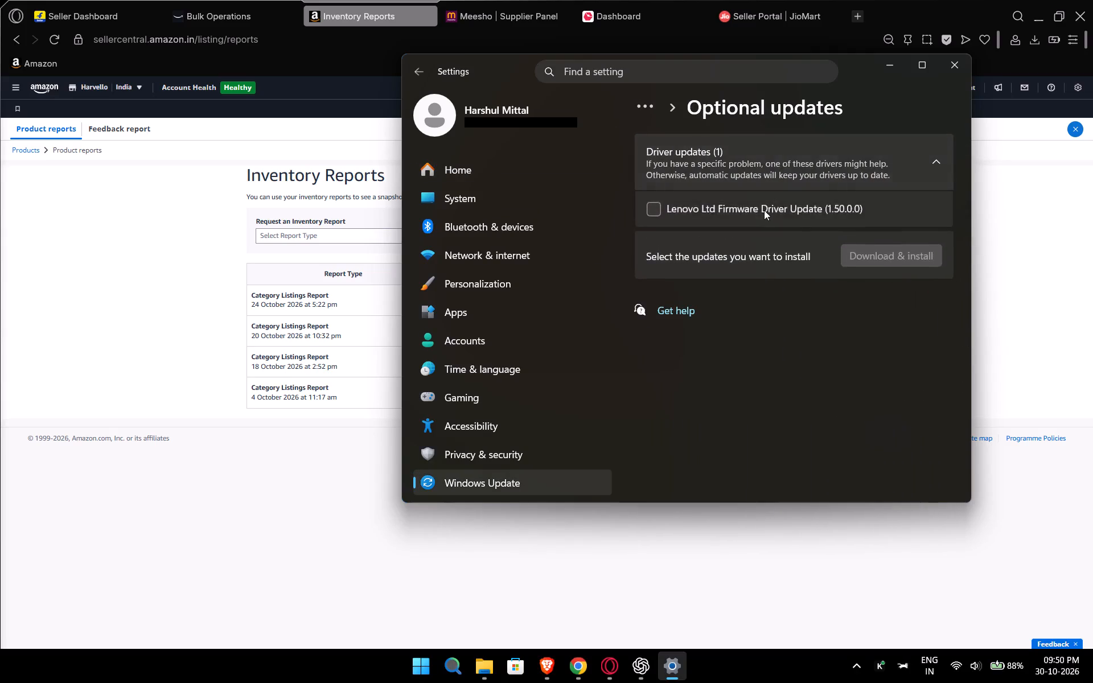
click(764, 210)
click(858, 256)
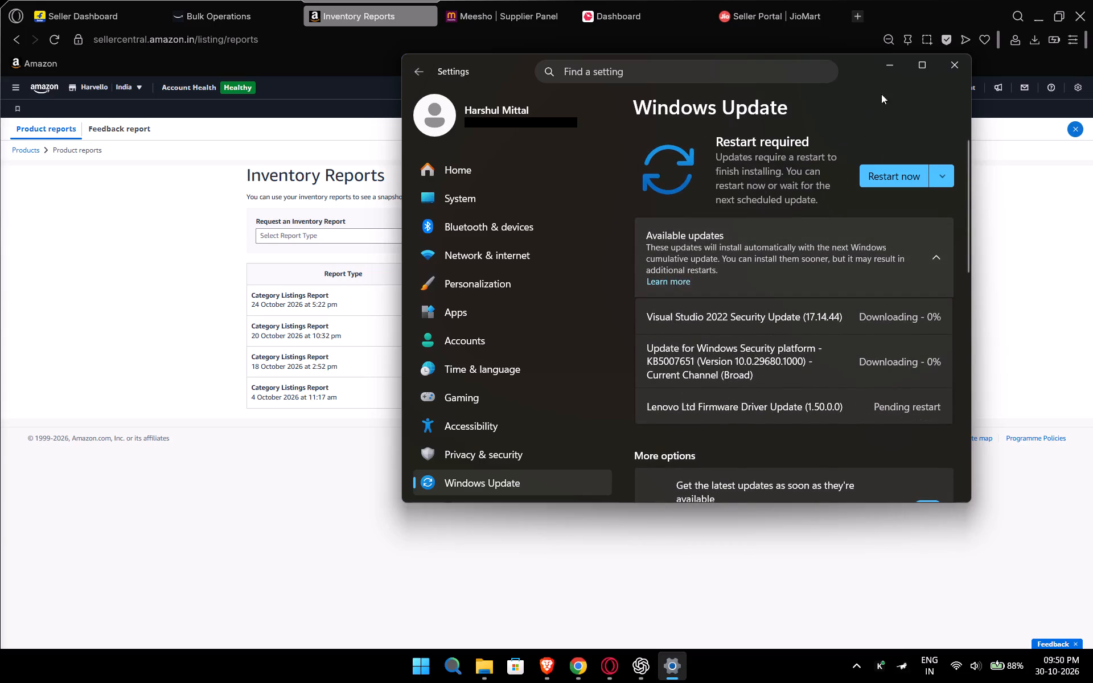
click(891, 72)
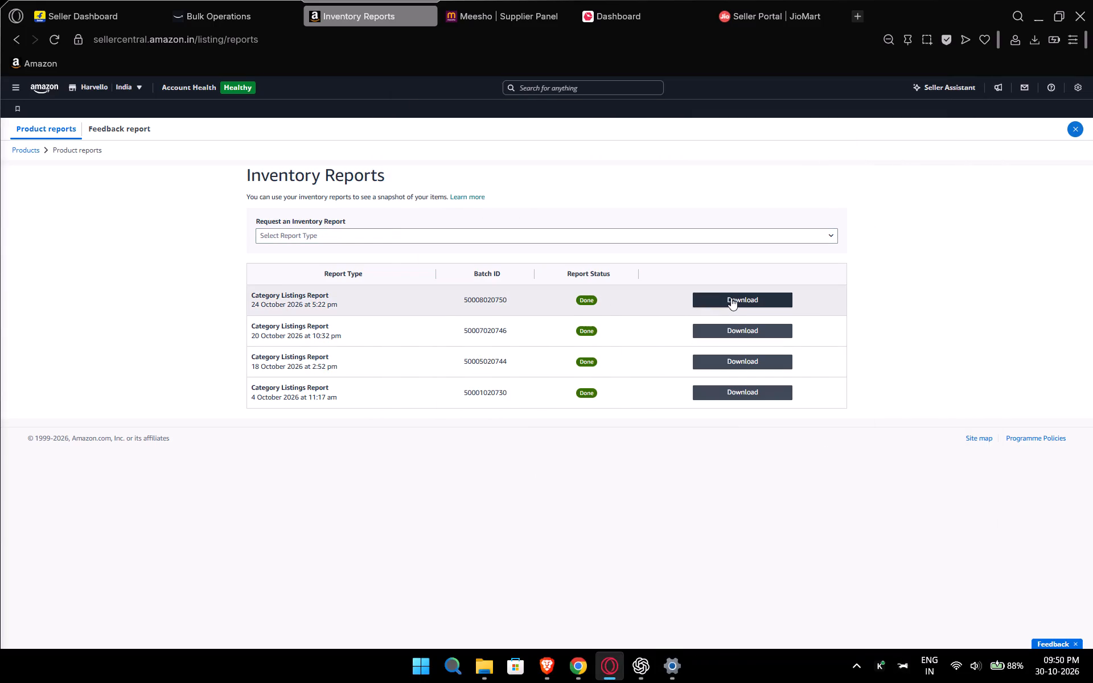
Request a new Category Listings Report for all listing statuses on the Inventory Reports page.
click(576, 235)
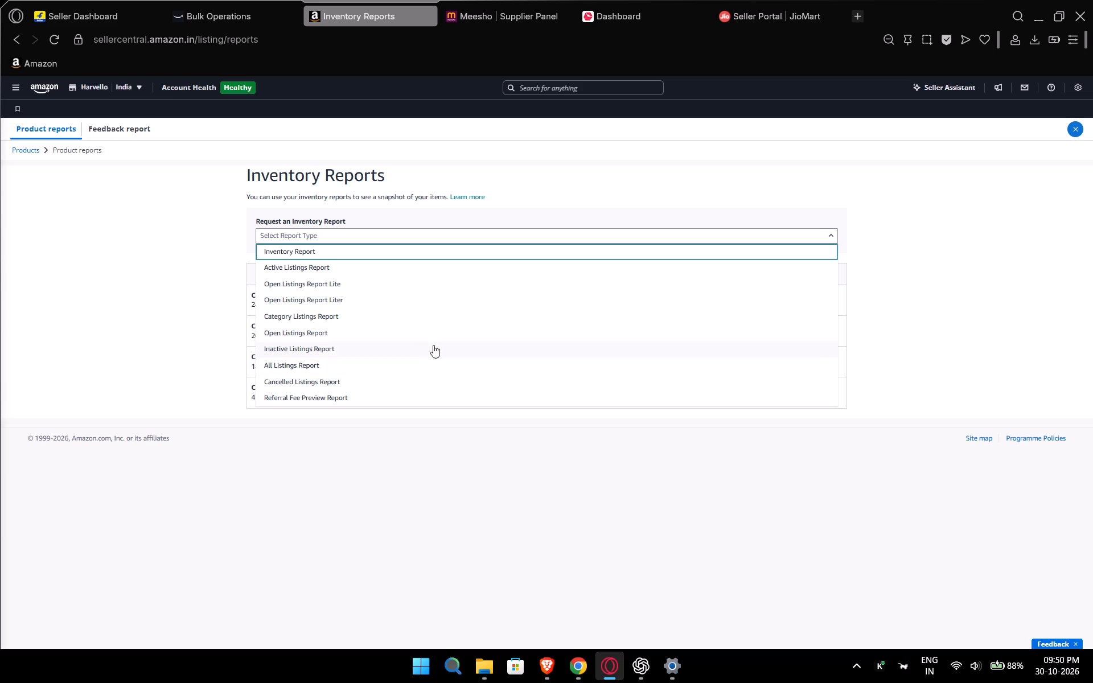
click(446, 318)
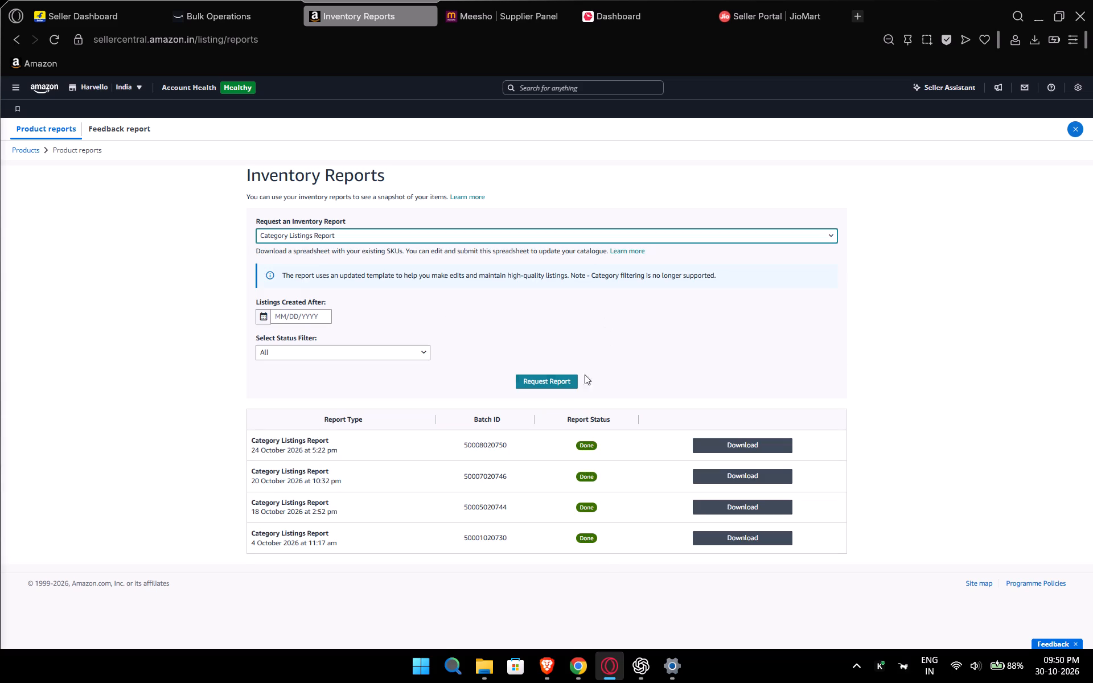
click(554, 382)
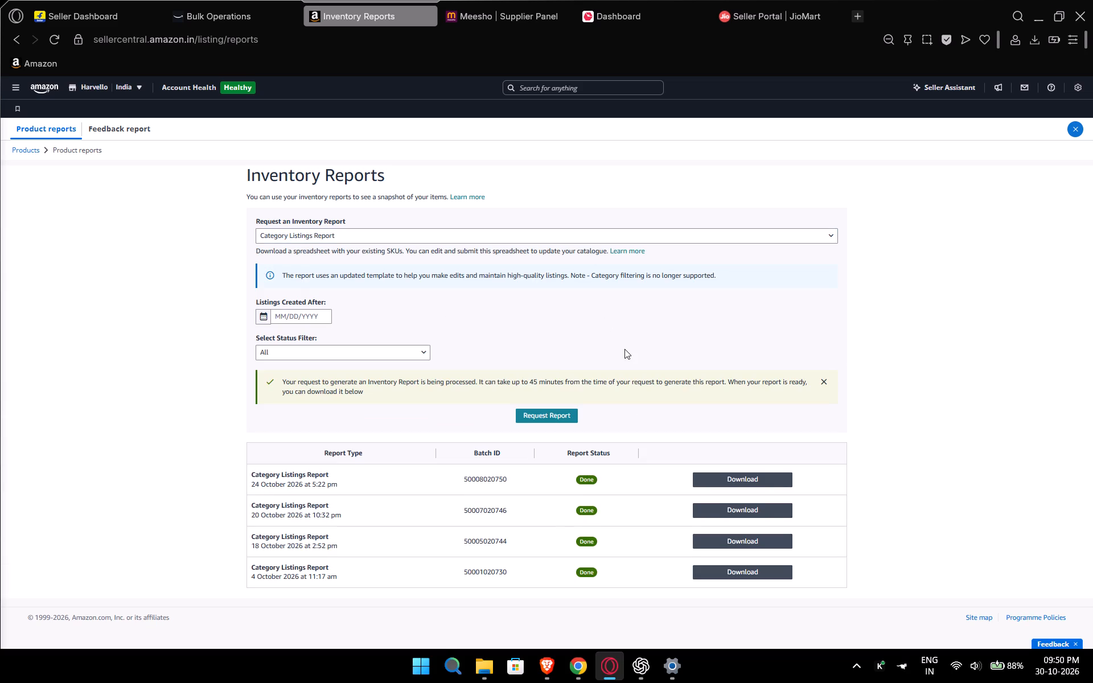